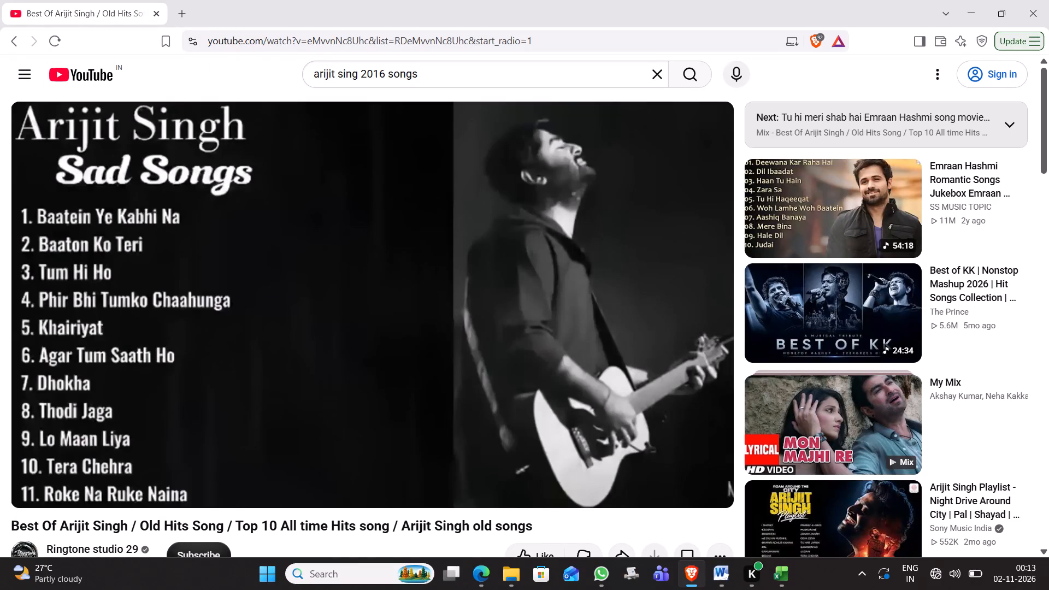
# Close the browser window playing the YouTube music video, returning to the Diesel Consumption October-2026 workbook in Excel.
pyautogui.click(1047, 4)
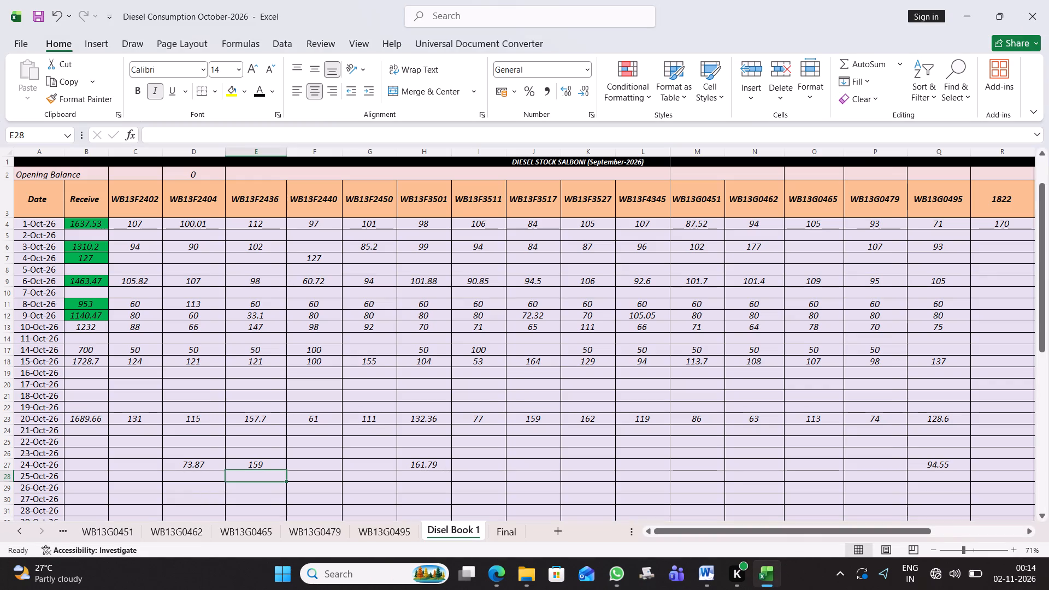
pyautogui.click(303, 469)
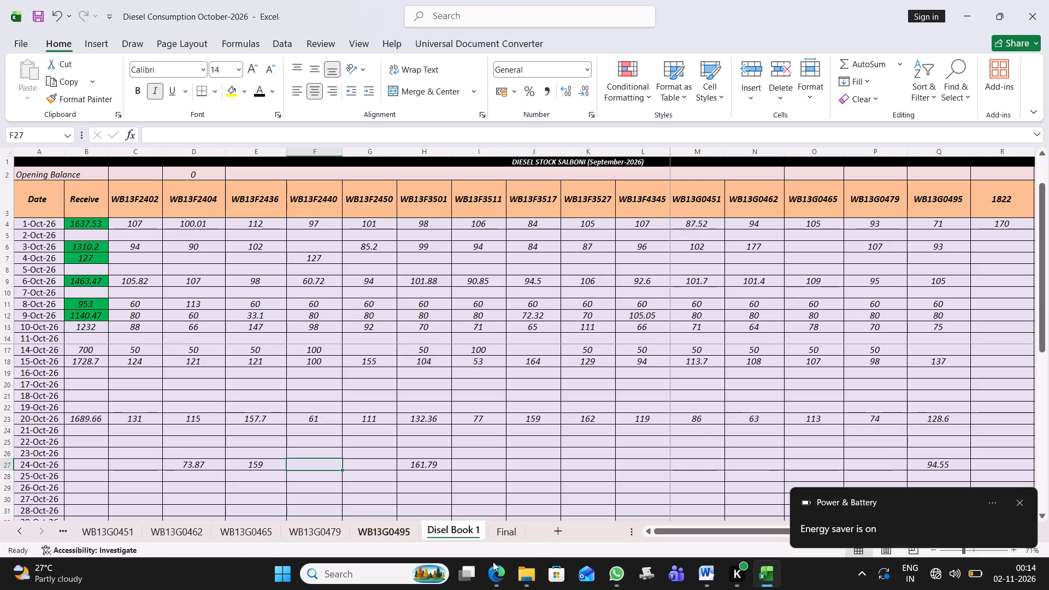
# Connect the computer to the vivo T2 Pro 5G 2 Wi-Fi network and return to the workbook.
pyautogui.click(958, 587)
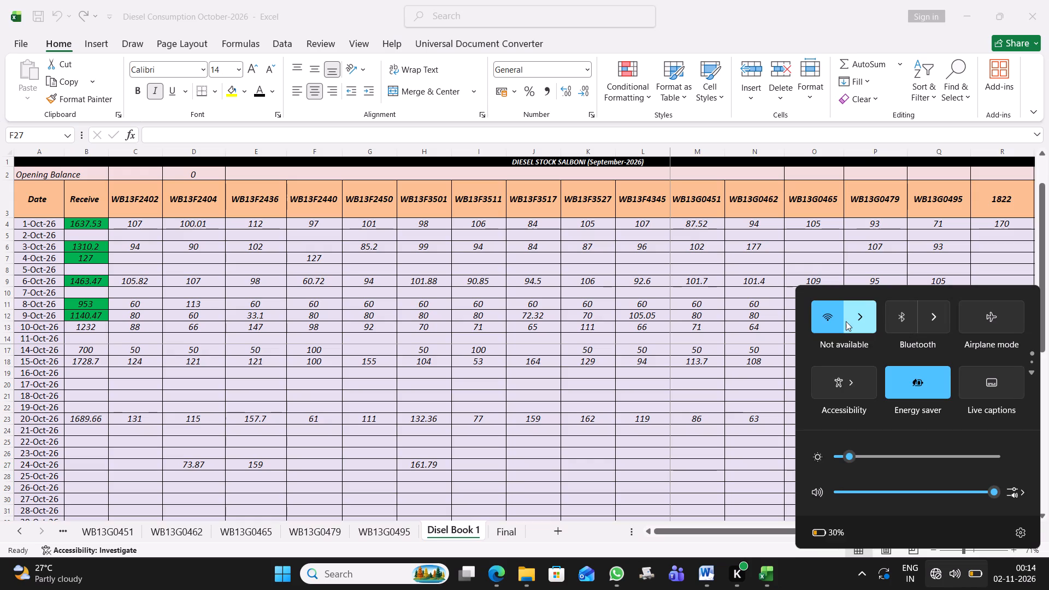
pyautogui.click(868, 320)
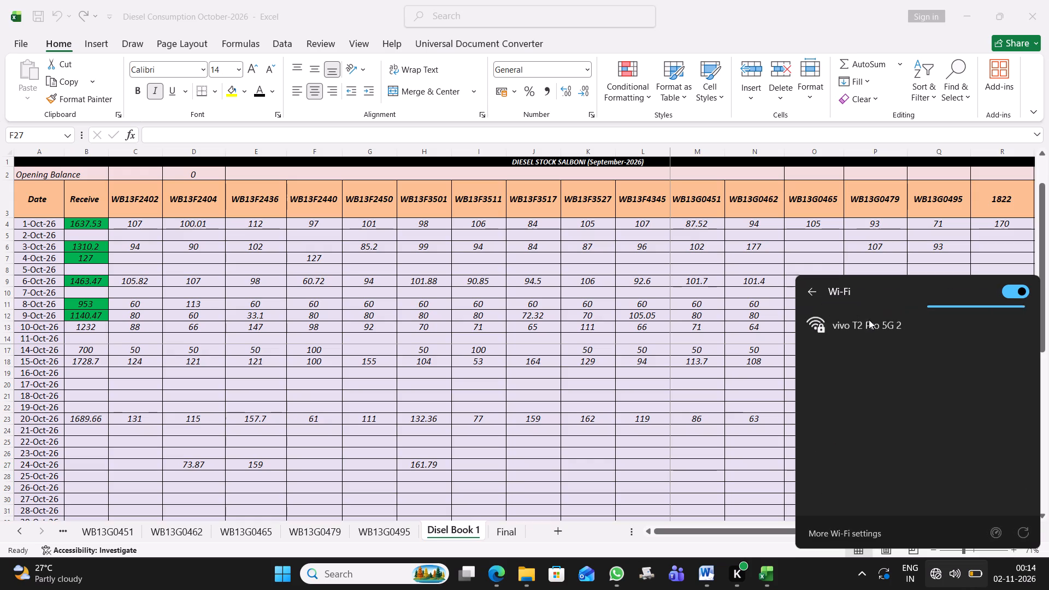
pyautogui.click(904, 332)
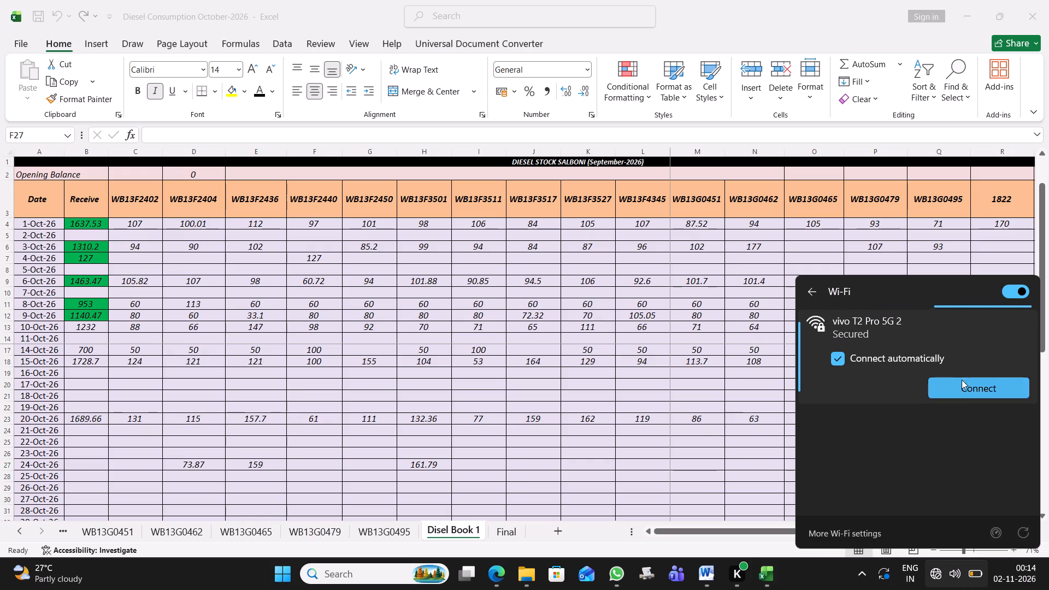
pyautogui.click(966, 385)
pyautogui.click(732, 361)
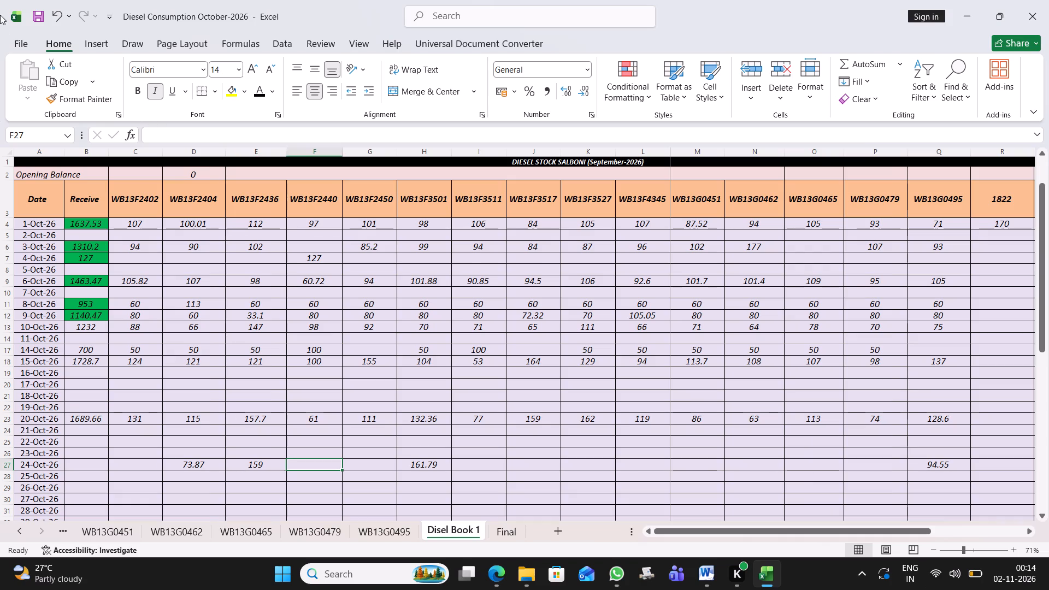
# Save the Diesel Consumption October-2026 workbook.
pyautogui.click(38, 10)
pyautogui.tripleClick(38, 10)
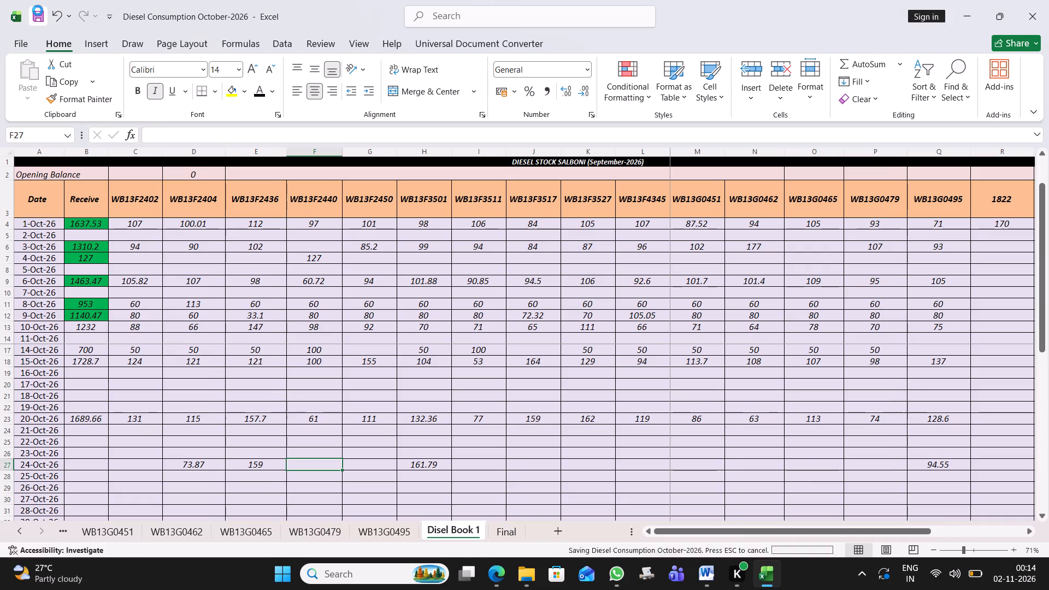
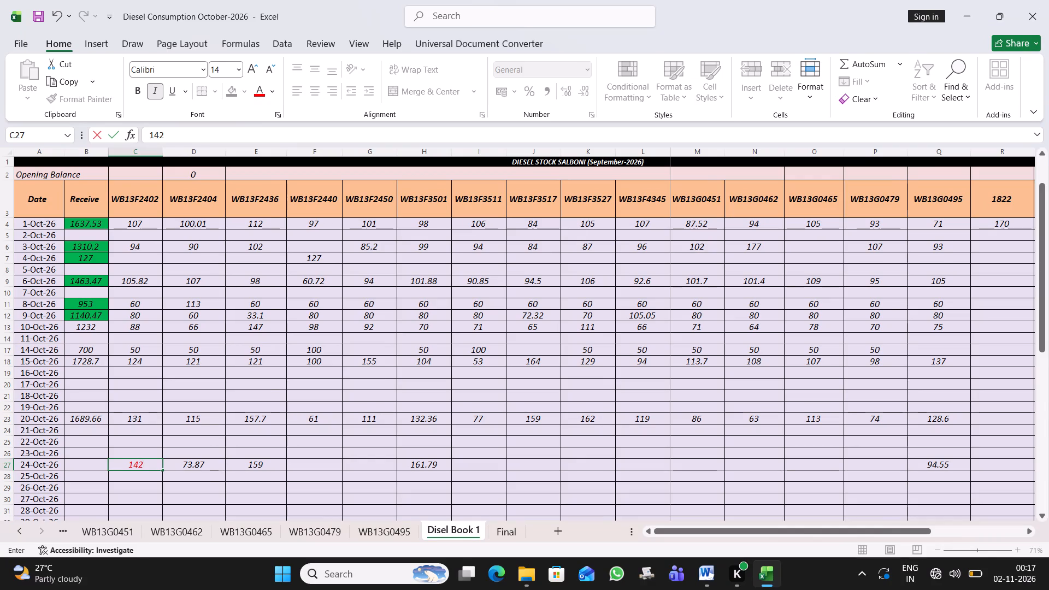
pyautogui.write('.77')
pyautogui.press('Return')
pyautogui.press('Up')
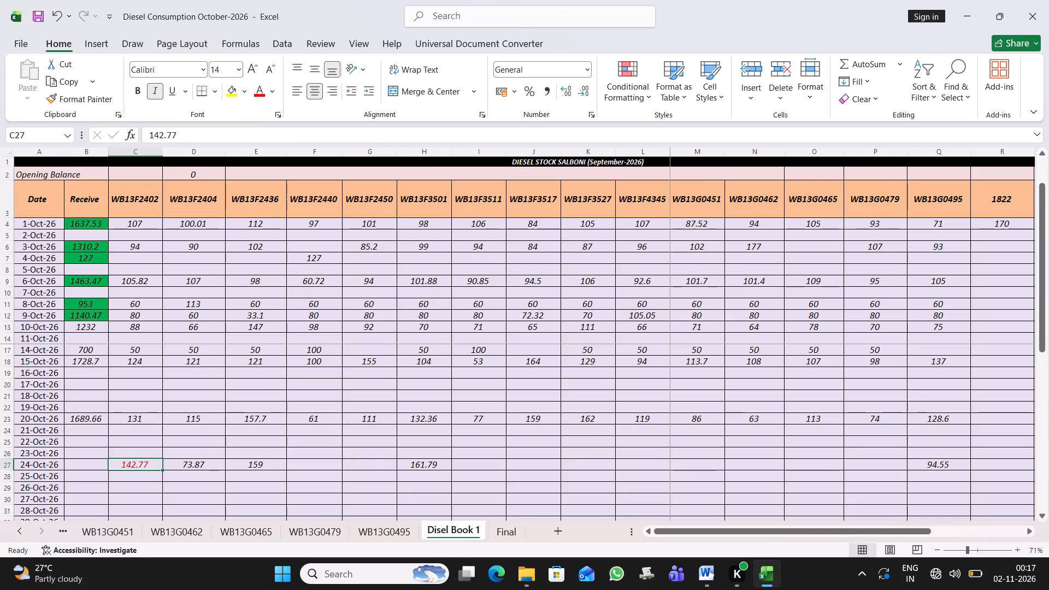
pyautogui.click(273, 86)
pyautogui.click(268, 133)
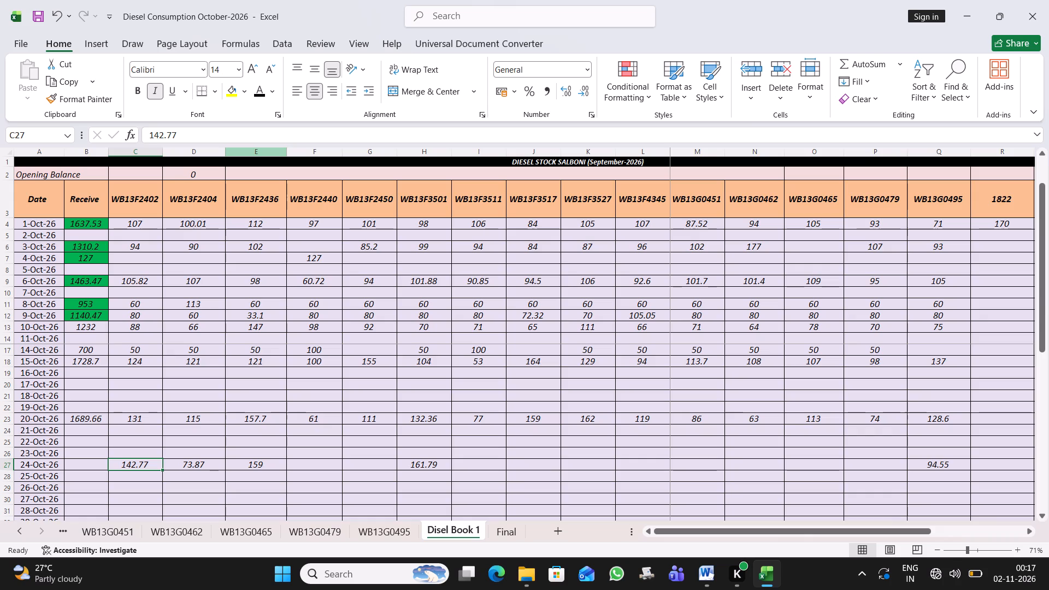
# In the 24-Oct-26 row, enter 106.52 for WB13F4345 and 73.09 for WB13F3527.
pyautogui.press('Right')
pyautogui.press('Right')
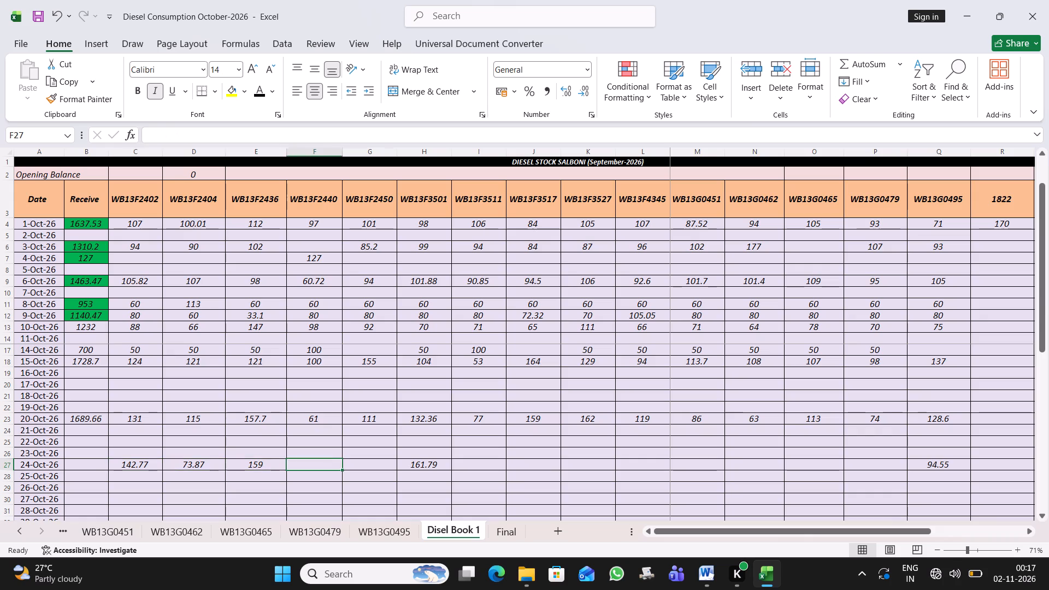
pyautogui.press('Right')
pyautogui.press('Right')
pyautogui.press('Right')
pyautogui.press('Right')
pyautogui.press('Right')
pyautogui.press('Right')
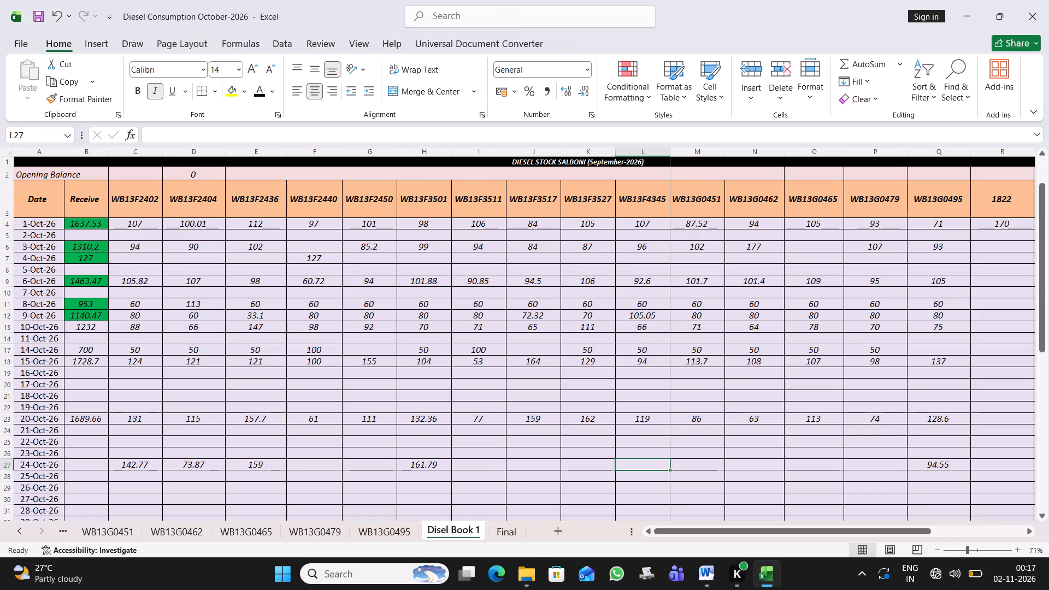
pyautogui.write('106.52')
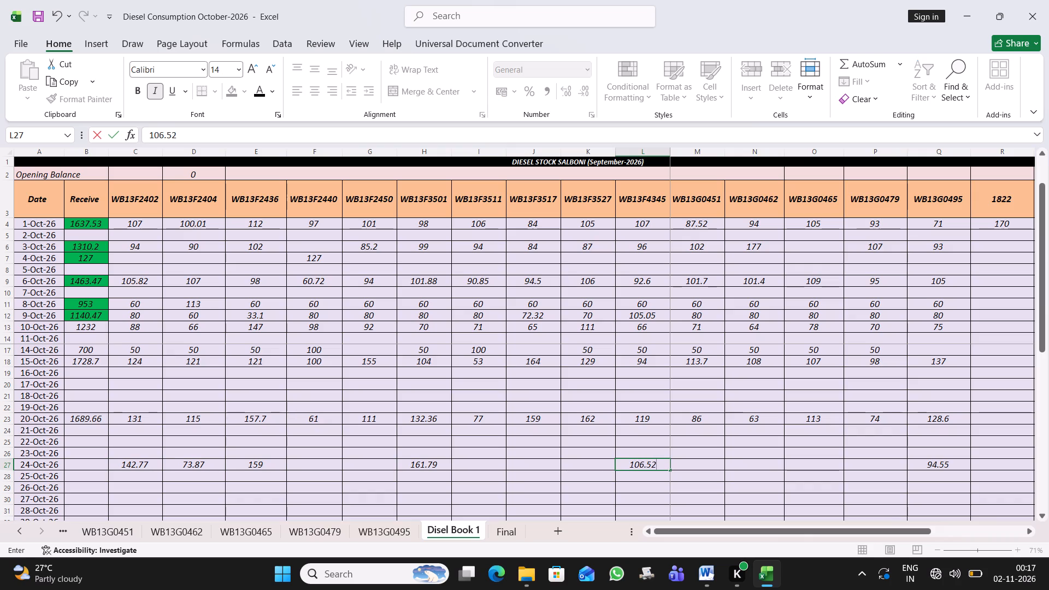
pyautogui.press('Right')
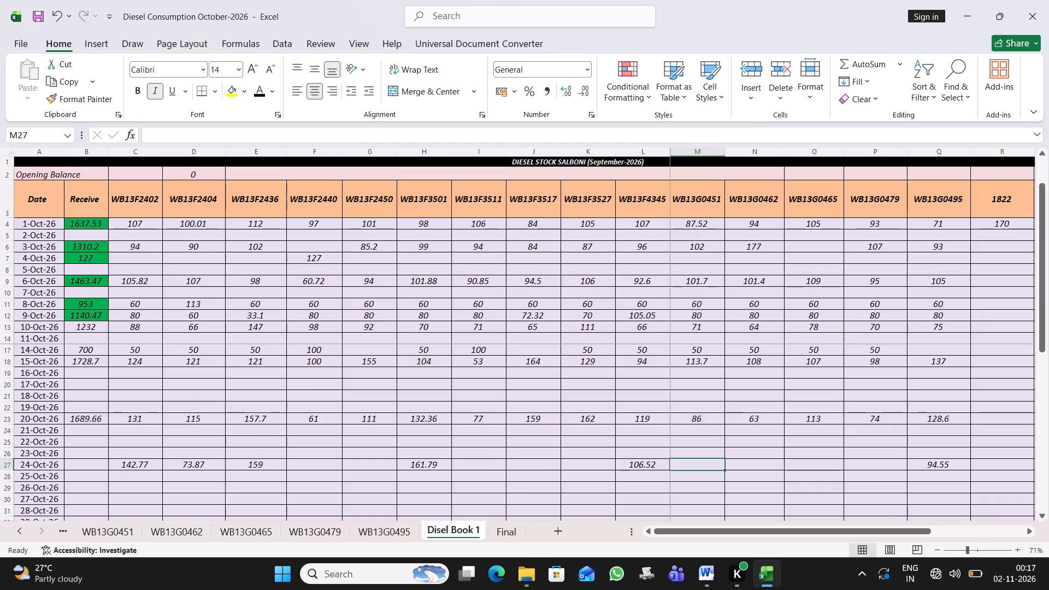
pyautogui.press('Left')
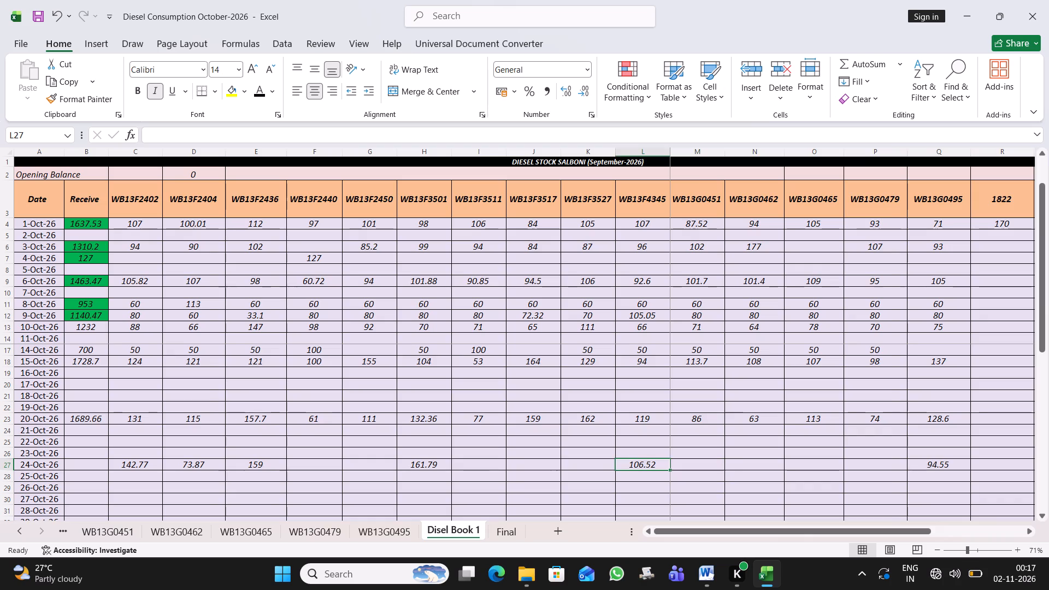
pyautogui.press('Left')
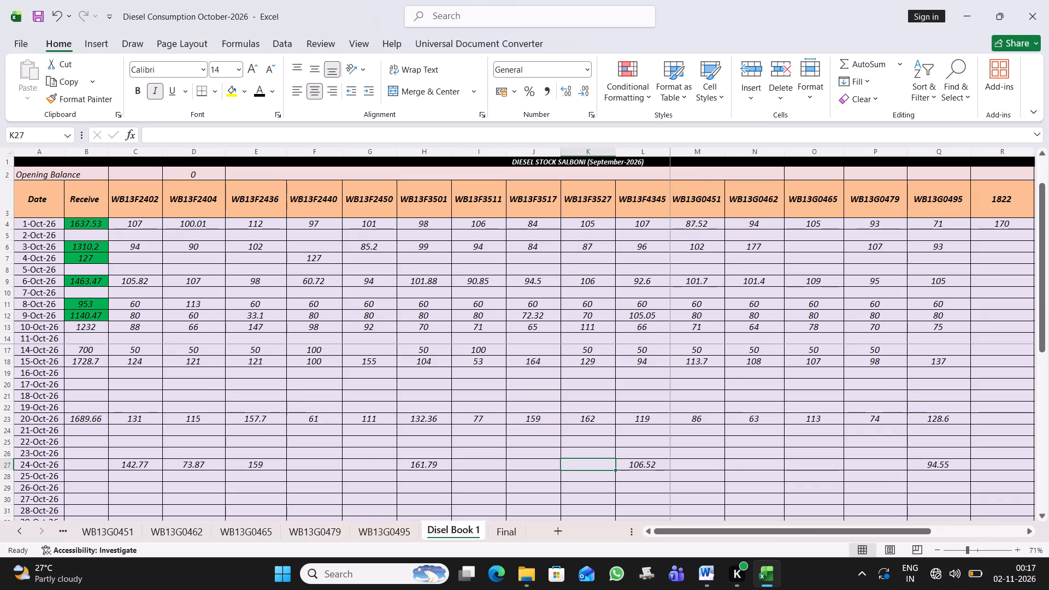
pyautogui.write('73.09')
pyautogui.press('Right')
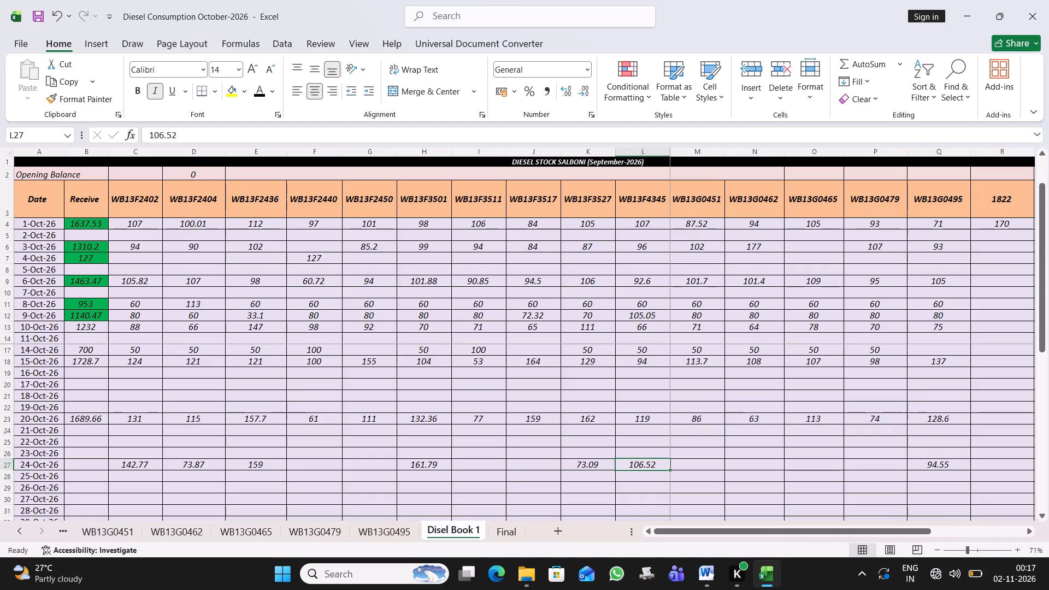
pyautogui.press('Left')
pyautogui.press('Left')
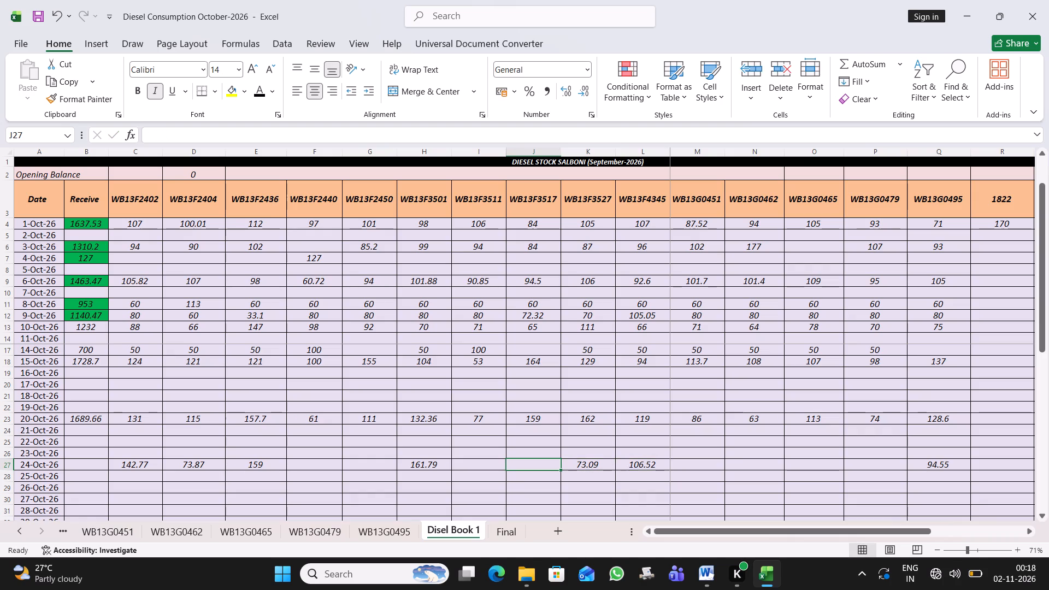
pyautogui.write('35')
pyautogui.press('BackSpace')
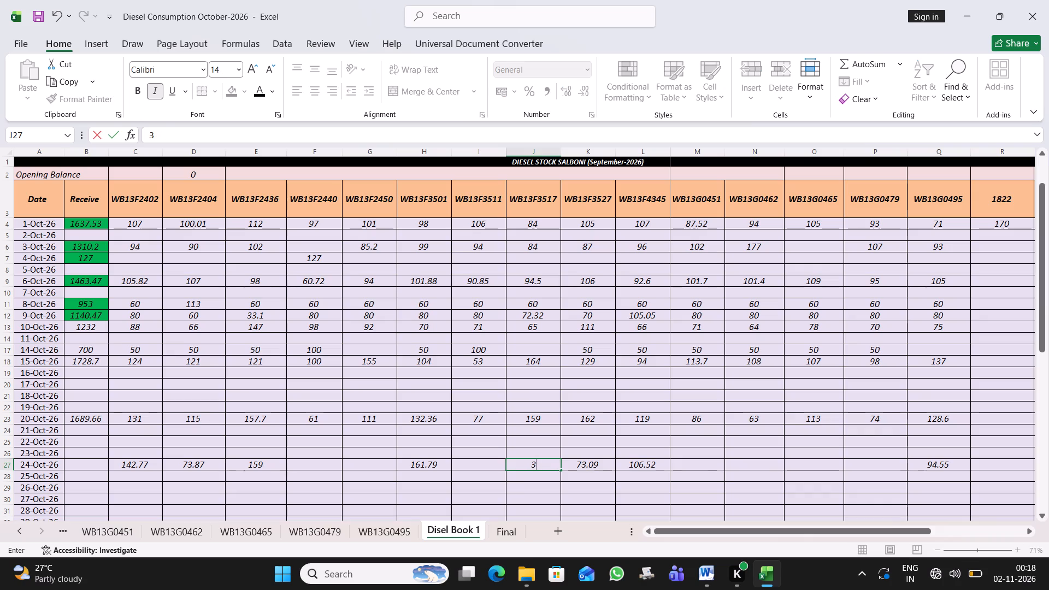
pyautogui.press('4')
pyautogui.press('Right')
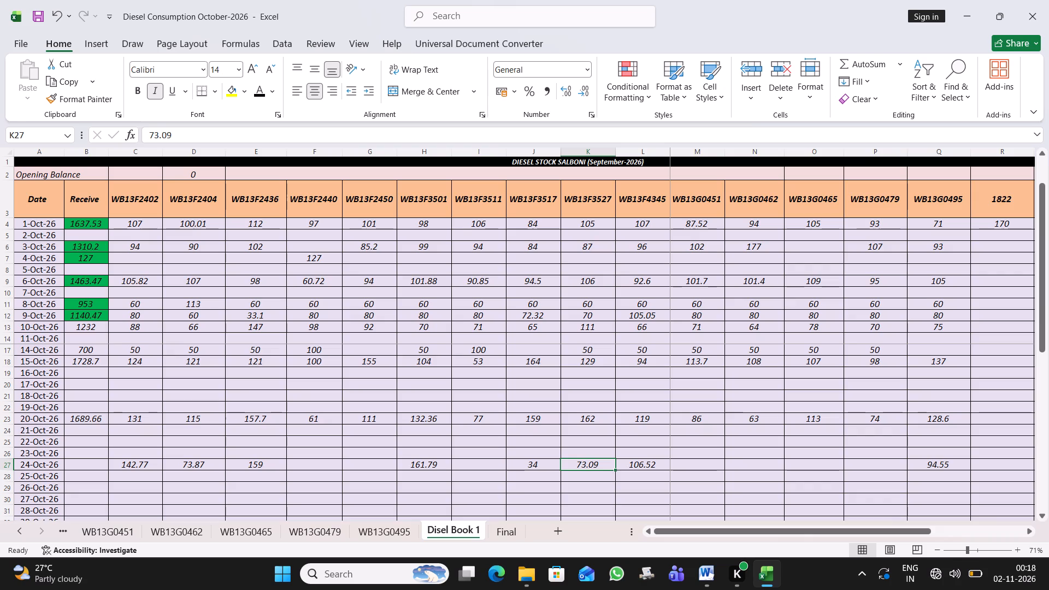
pyautogui.press('Left')
pyautogui.press('Left')
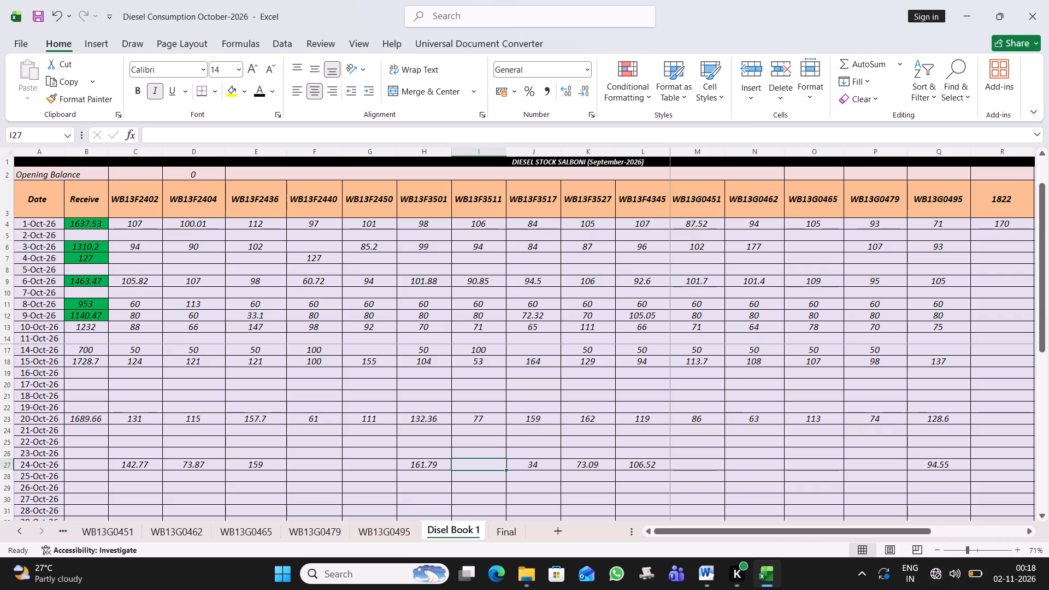
pyautogui.write('52.84')
pyautogui.press('Right')
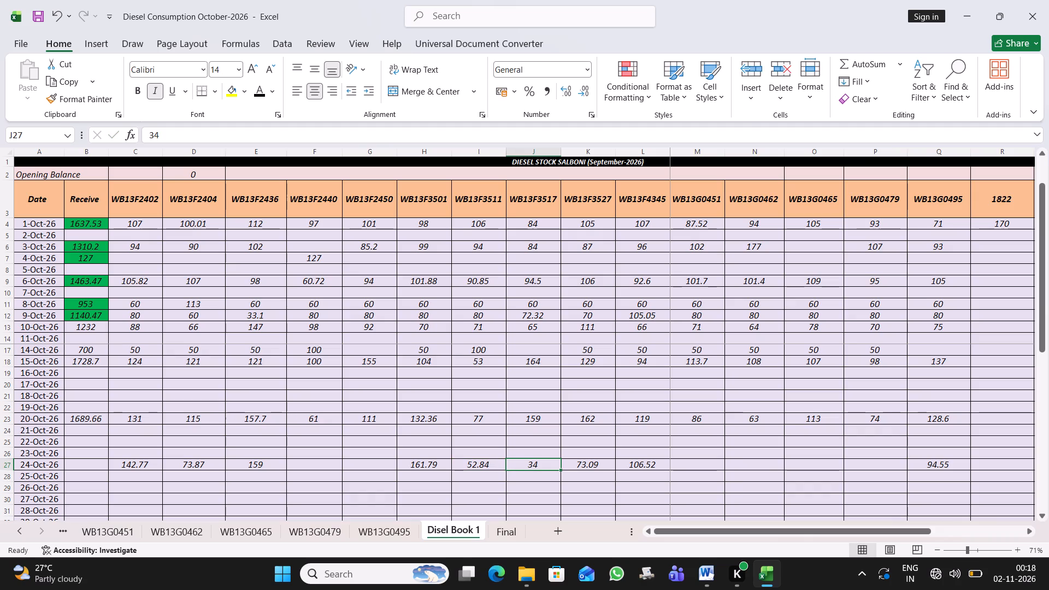
pyautogui.press('Left')
pyautogui.press('Left')
pyautogui.press('Left')
pyautogui.press('Left')
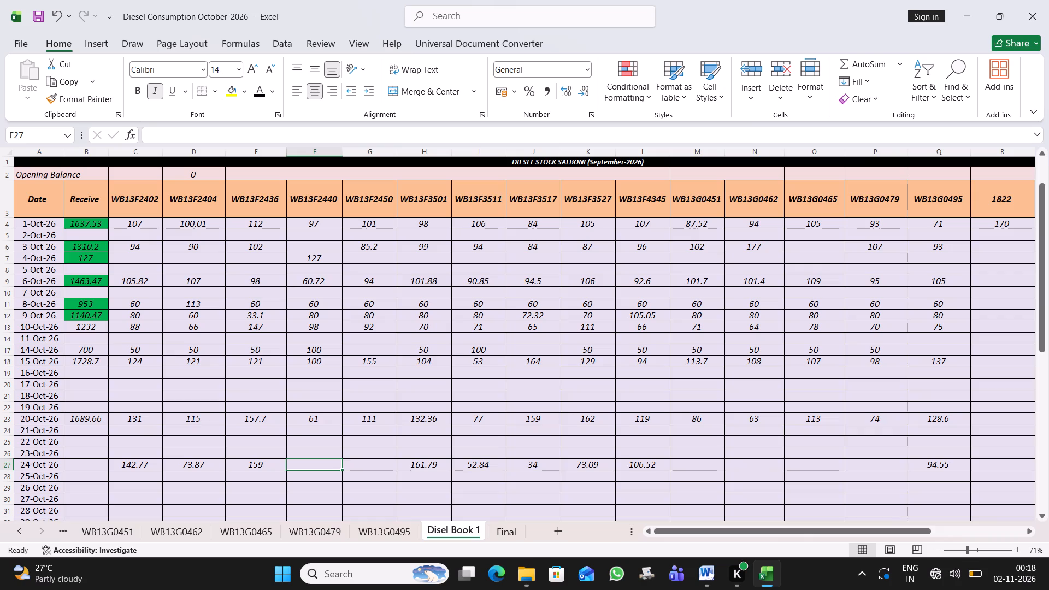
pyautogui.write('100.63')
pyautogui.press('Return')
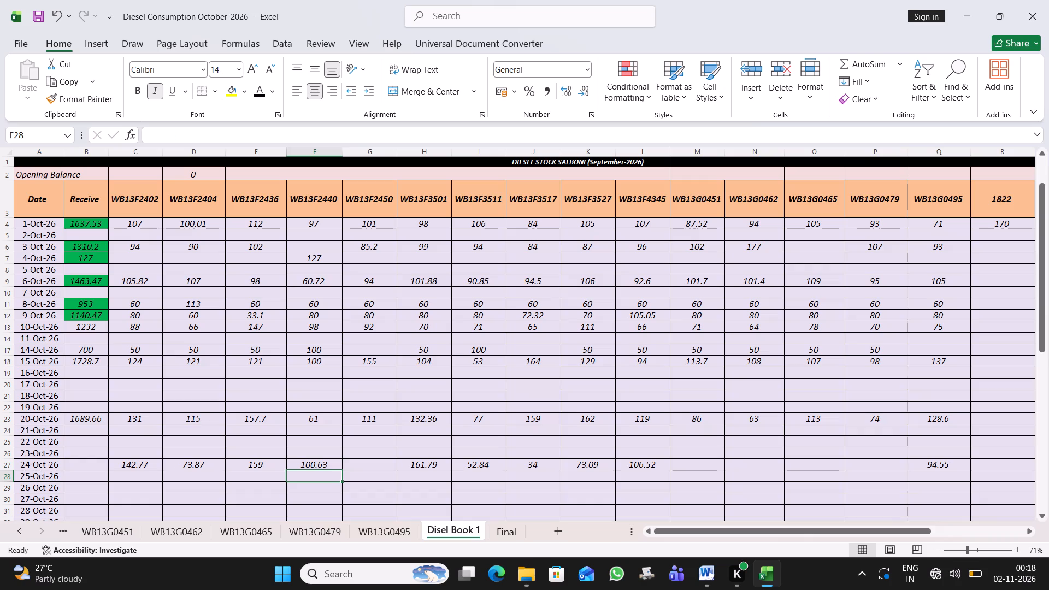
pyautogui.press('Right')
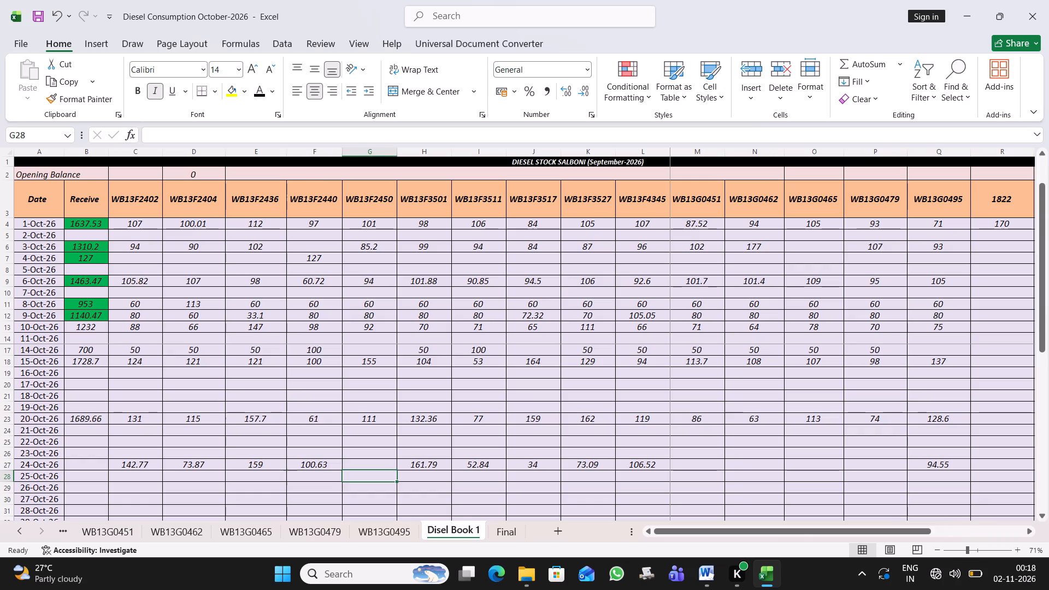
pyautogui.press('Right')
pyautogui.press('Right')
pyautogui.press('Right')
pyautogui.press('Right')
pyautogui.press('Right')
pyautogui.press('Right')
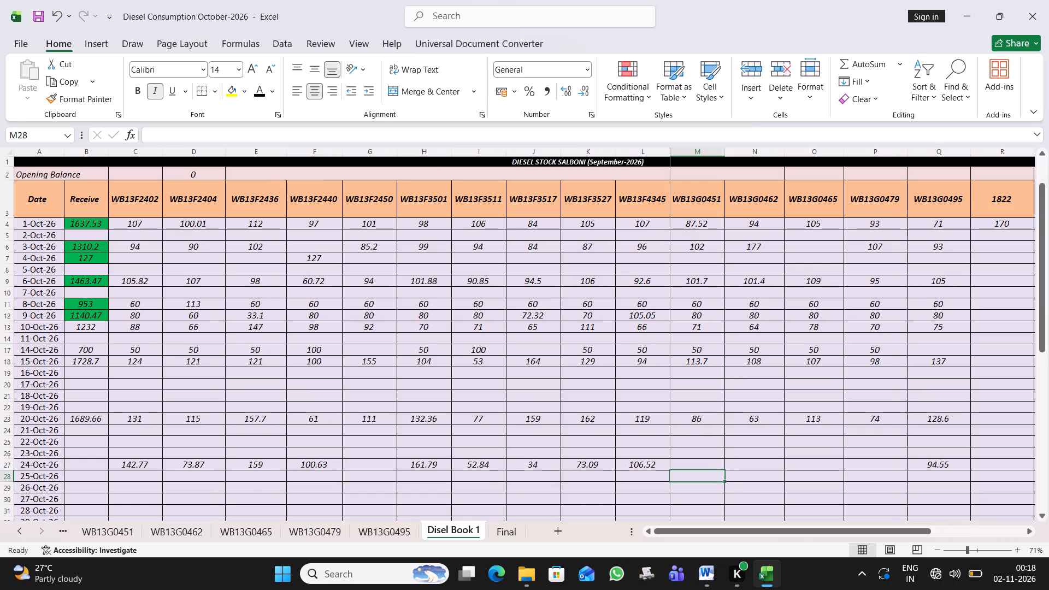
pyautogui.press('Up')
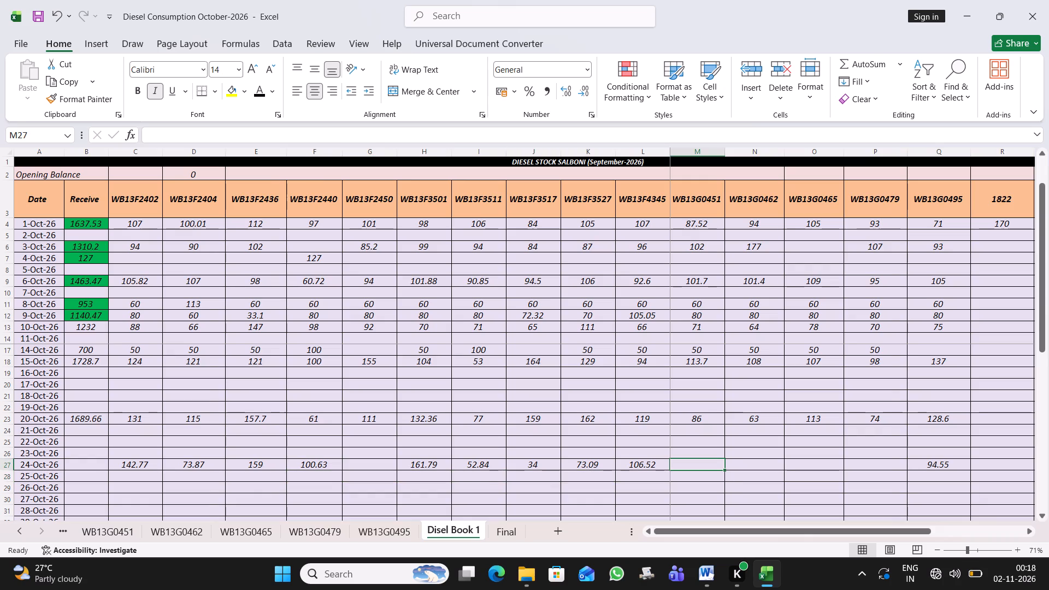
pyautogui.write('97.02')
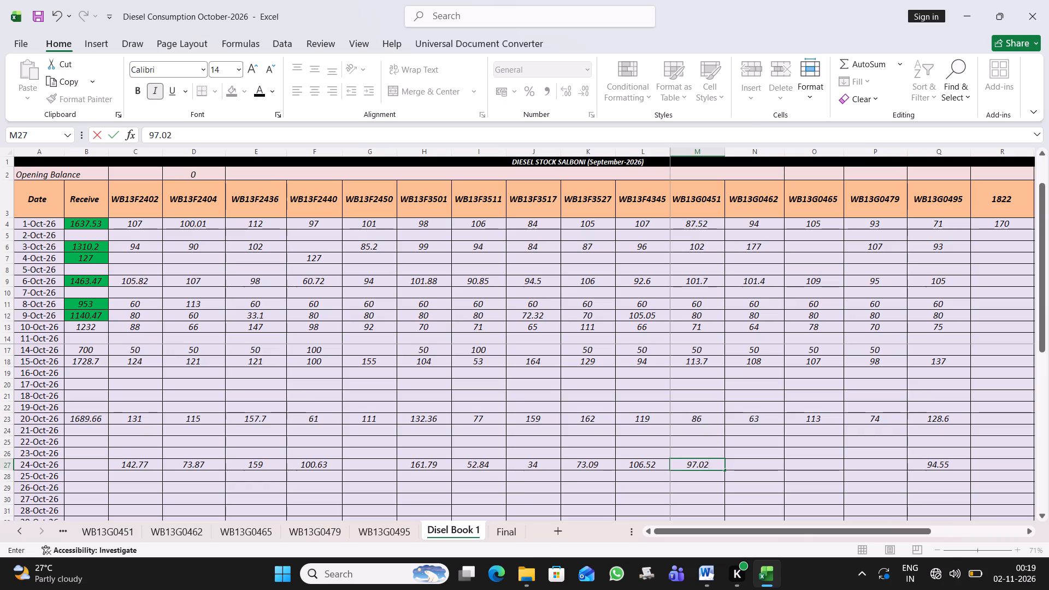
pyautogui.press('Right')
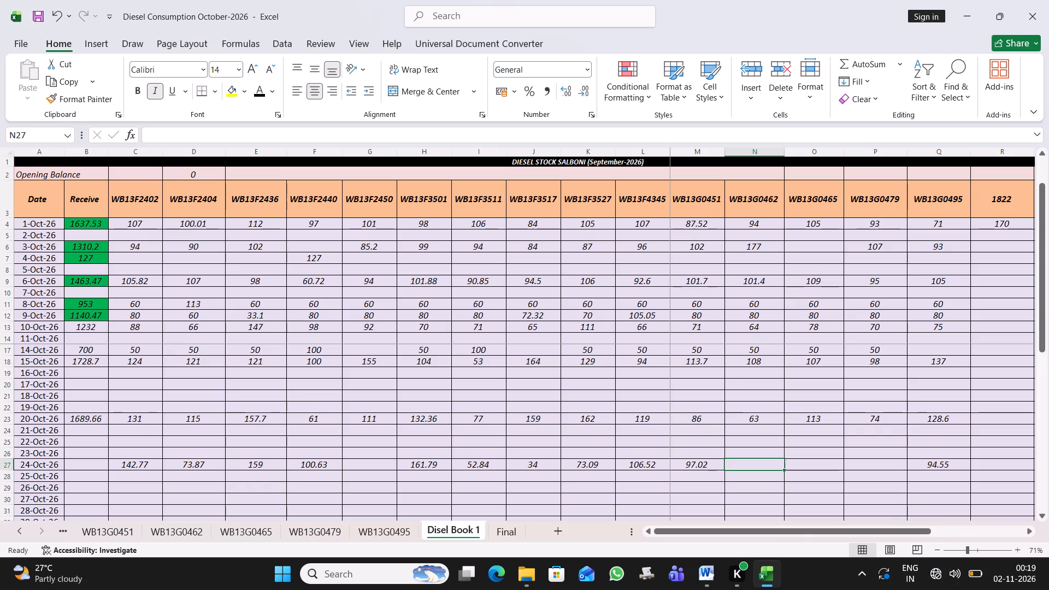
pyautogui.press('Left')
pyautogui.press('Left')
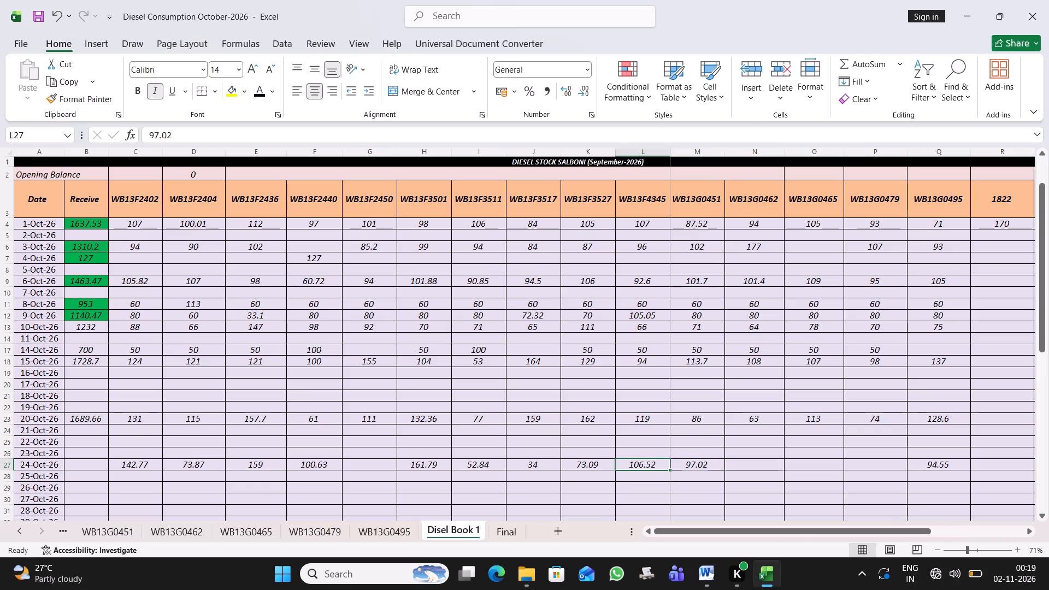
pyautogui.press('Left')
pyautogui.press('Left')
pyautogui.press('Left')
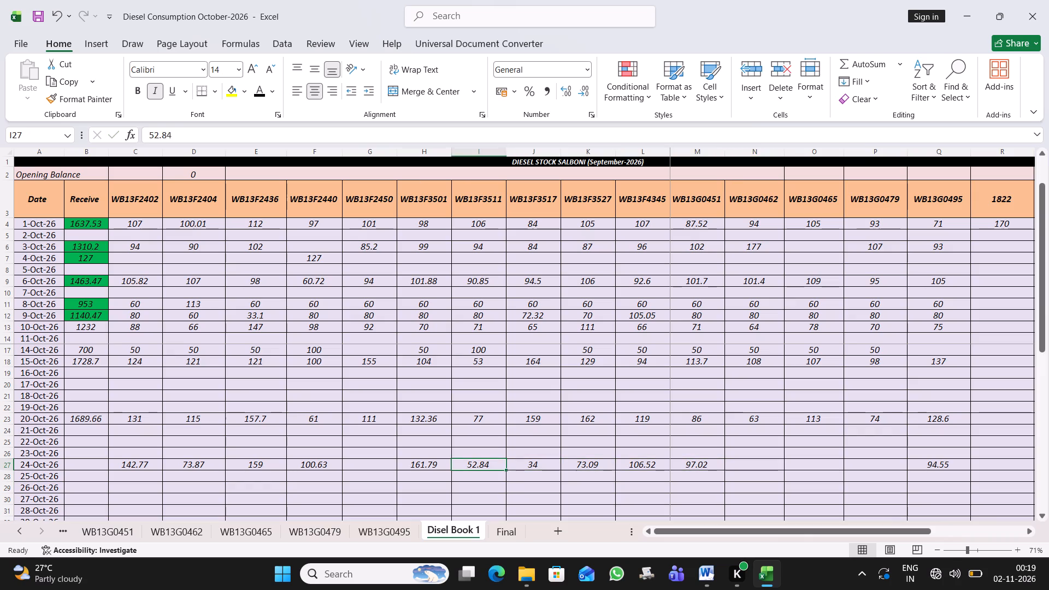
pyautogui.press('Left')
pyautogui.press('Left')
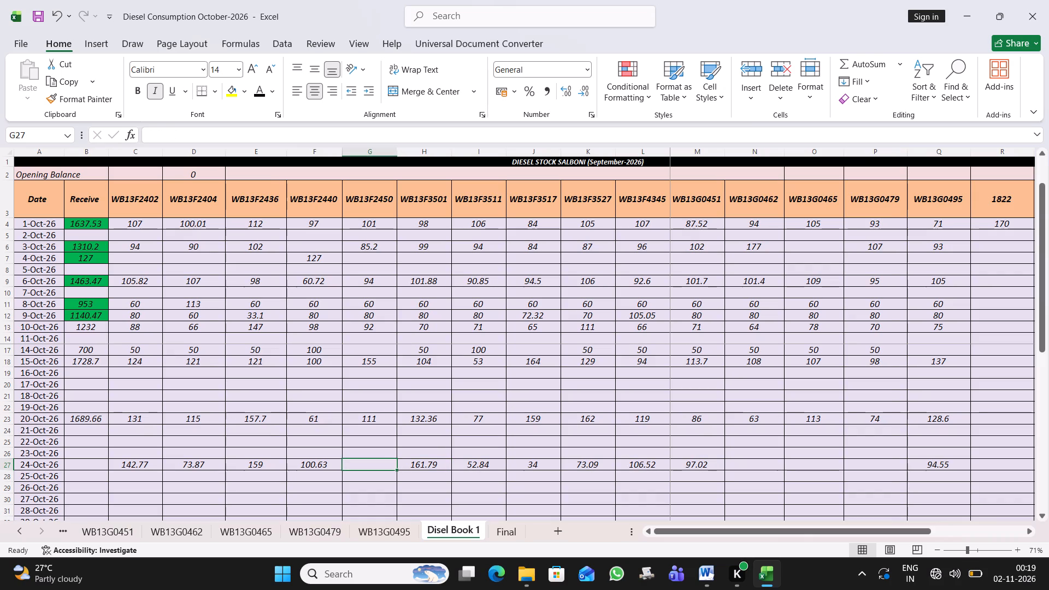
pyautogui.write('36.19')
pyautogui.press('Right')
# Check which cells the Day Con. sum formulas cover for 20-Oct-26 and 24-Oct-26.
pyautogui.press('Right')
pyautogui.press('Right')
pyautogui.press('Right')
pyautogui.press('Right')
pyautogui.press('Right')
pyautogui.press('Right')
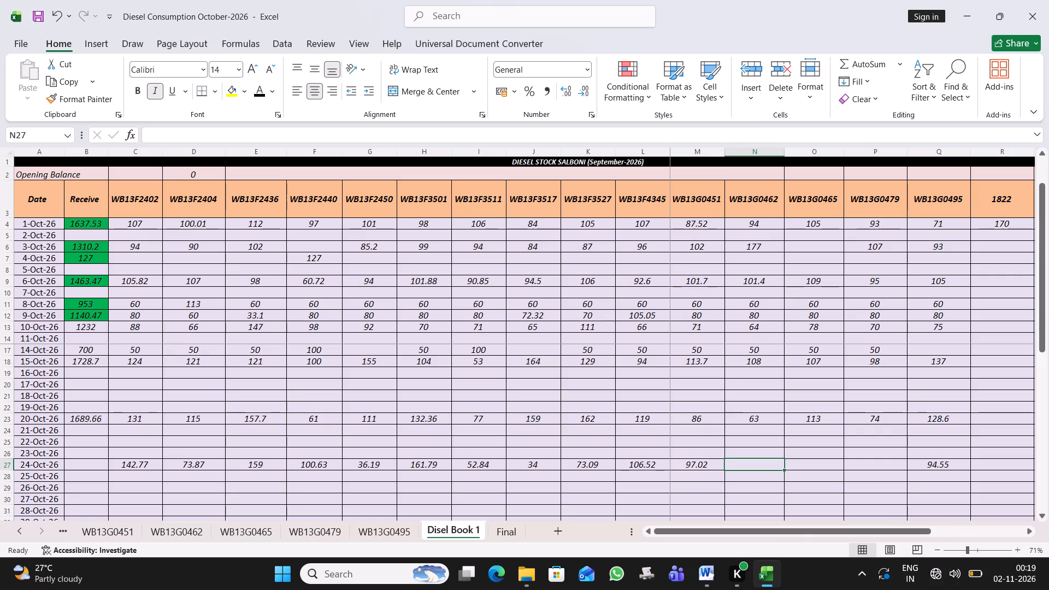
pyautogui.press('Right')
pyautogui.press('Right')
pyautogui.press('Right')
pyautogui.press('Right')
pyautogui.press('Right')
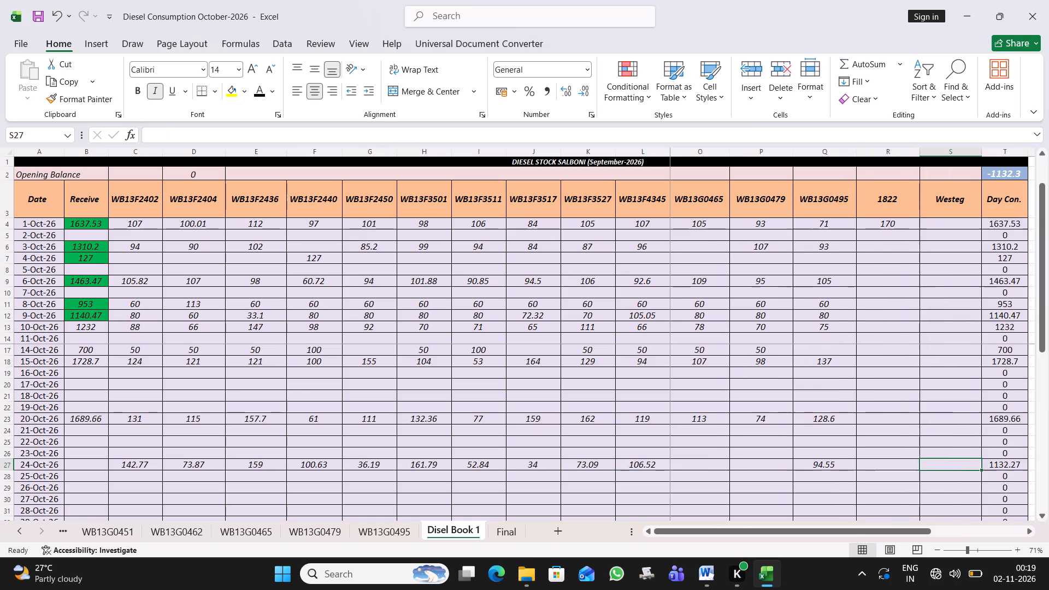
pyautogui.press('Right')
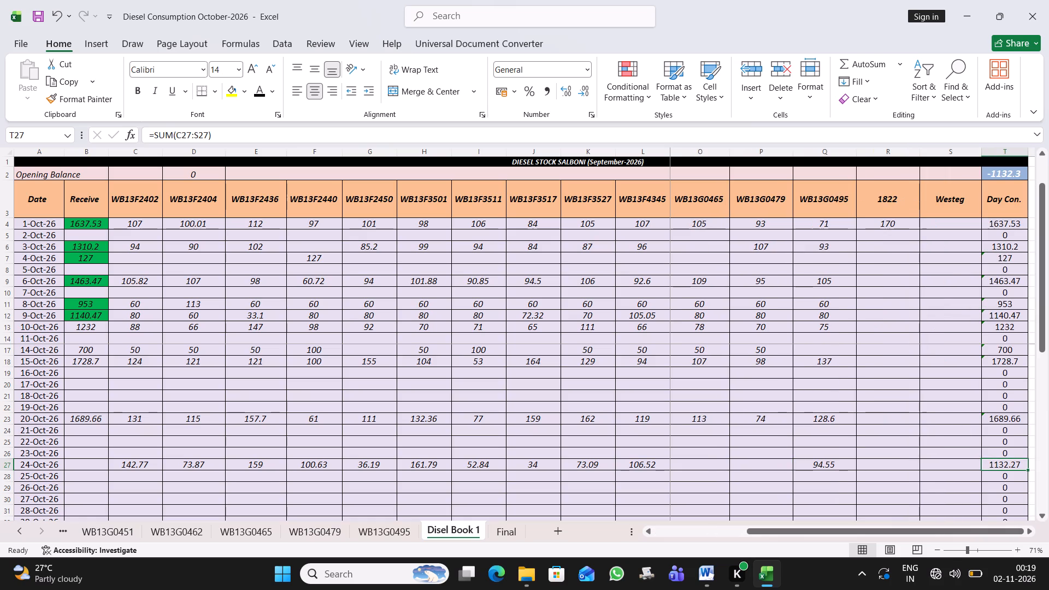
pyautogui.press('Up')
pyautogui.press('Up')
pyautogui.press('Up')
pyautogui.press('Up')
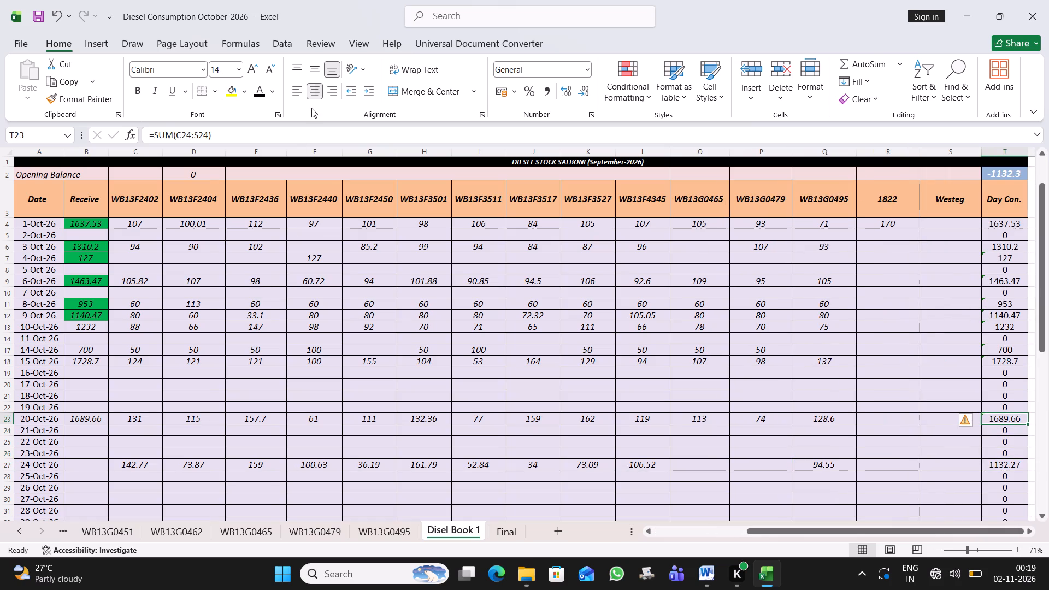
pyautogui.click(245, 137)
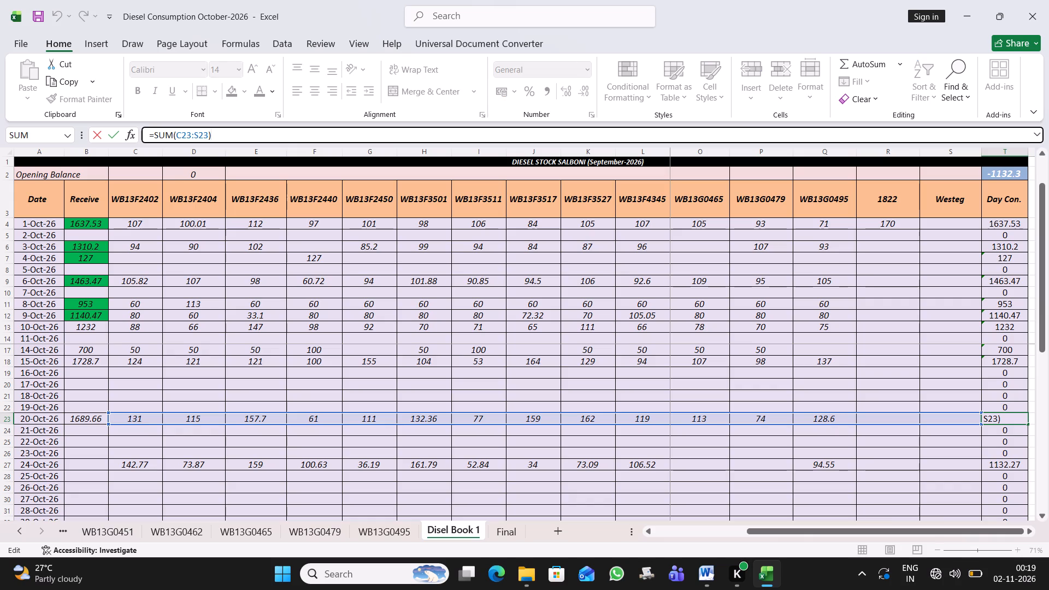
pyautogui.press('Return')
pyautogui.press('Return')
pyautogui.press('Return')
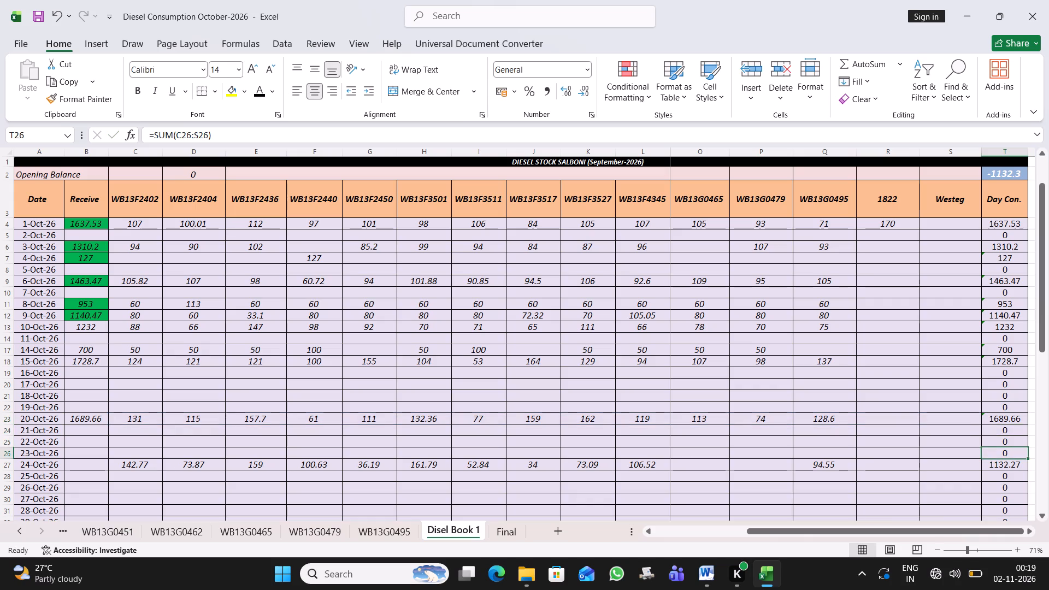
pyautogui.press('Return')
pyautogui.click(245, 137)
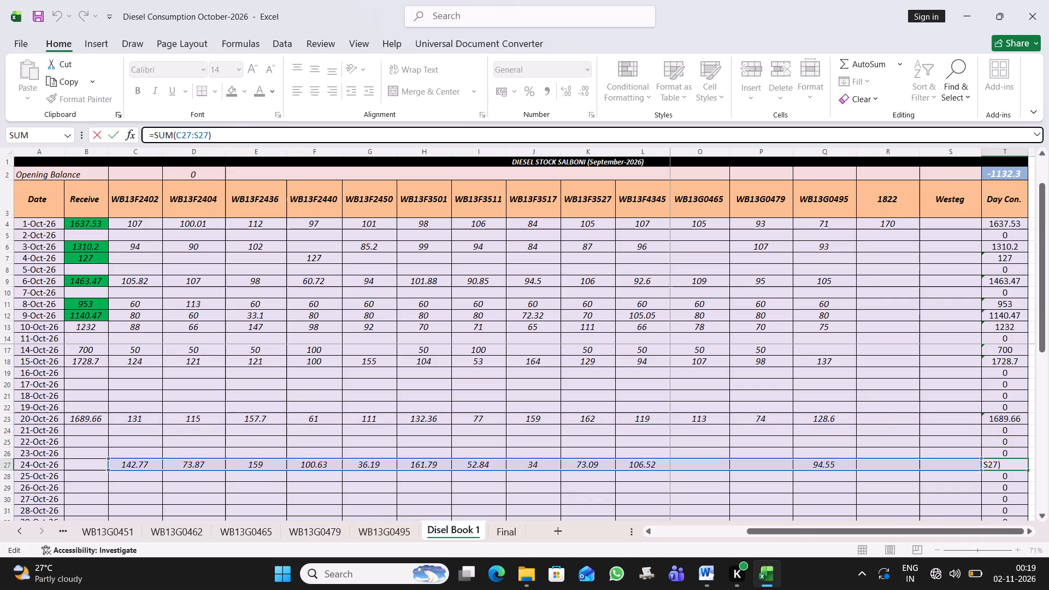
pyautogui.press('Return')
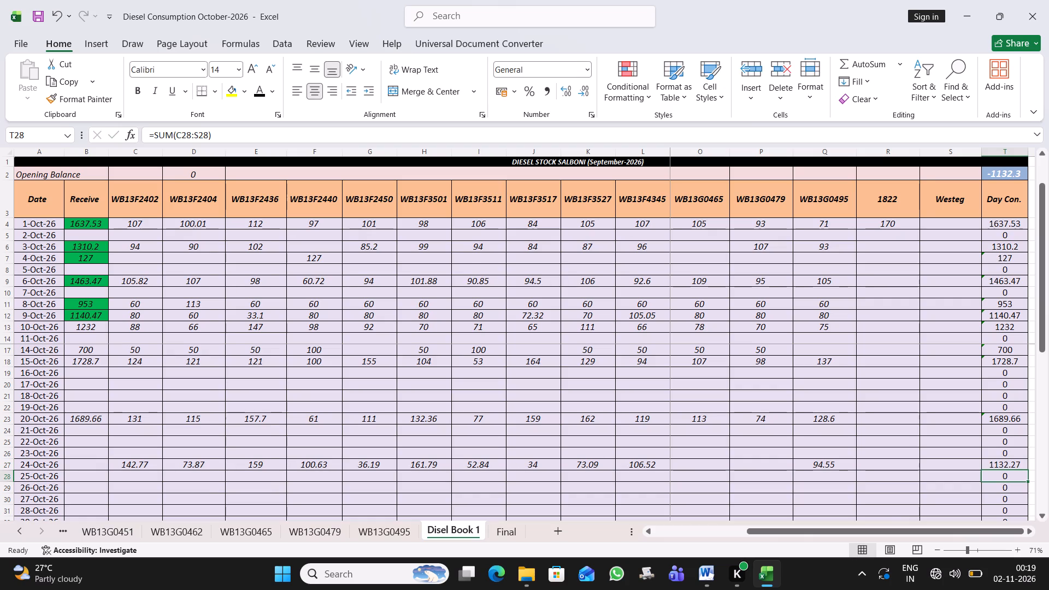
# Enter 1132.27 as the Receive quantity for 24-Oct-26 and set its font colour to black.
pyautogui.click(81, 464)
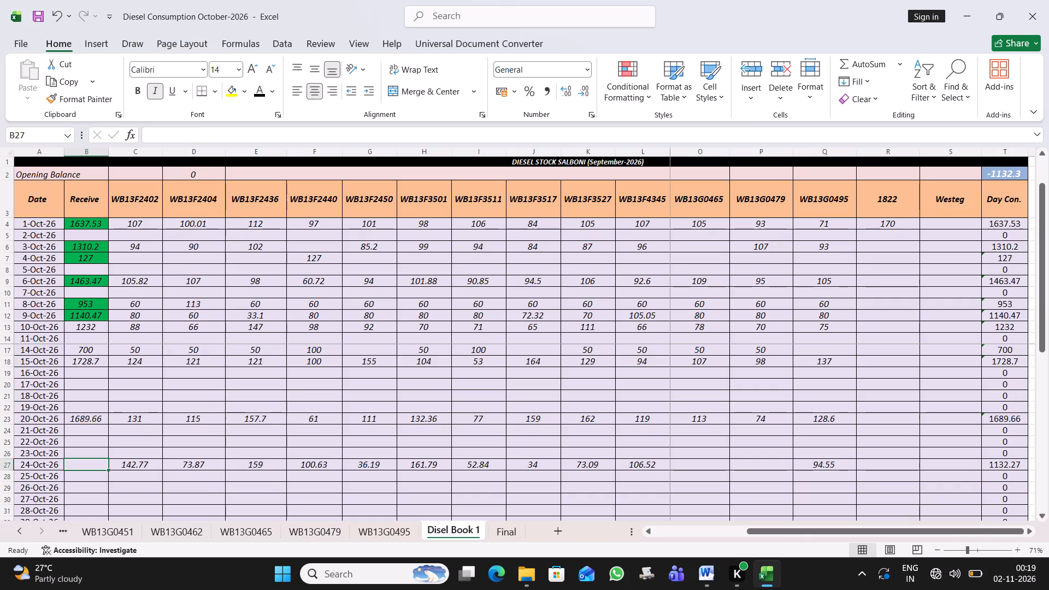
pyautogui.write('11')
pyautogui.write('32.2')
pyautogui.press('7')
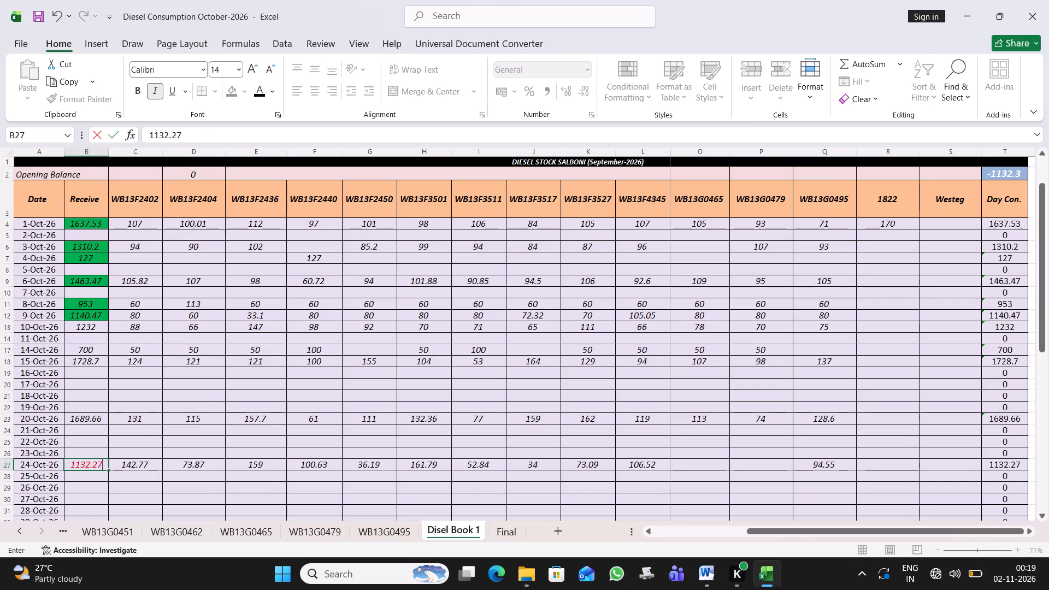
pyautogui.press('Return')
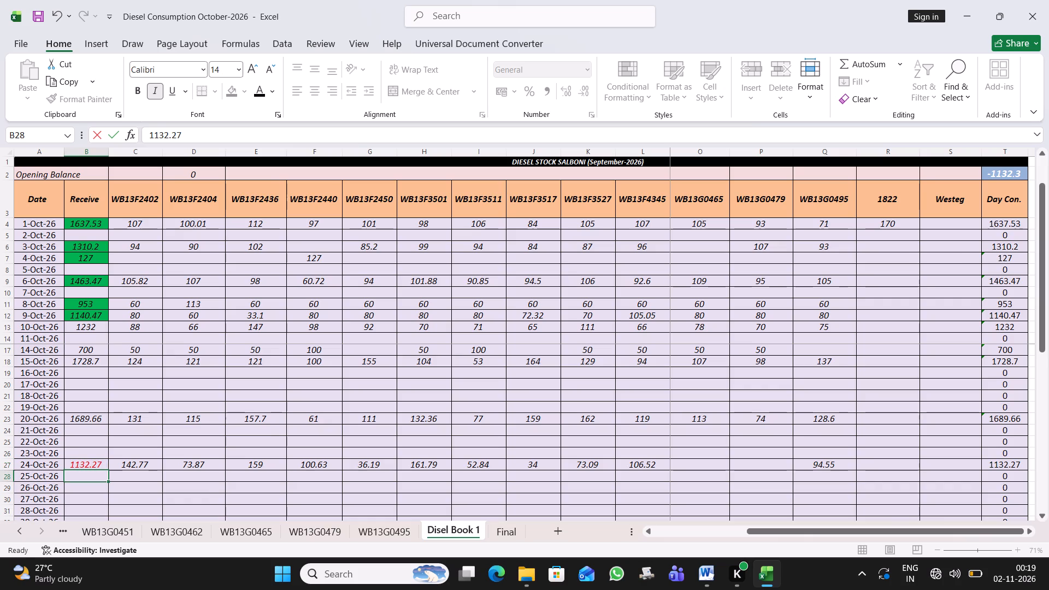
pyautogui.press('Up')
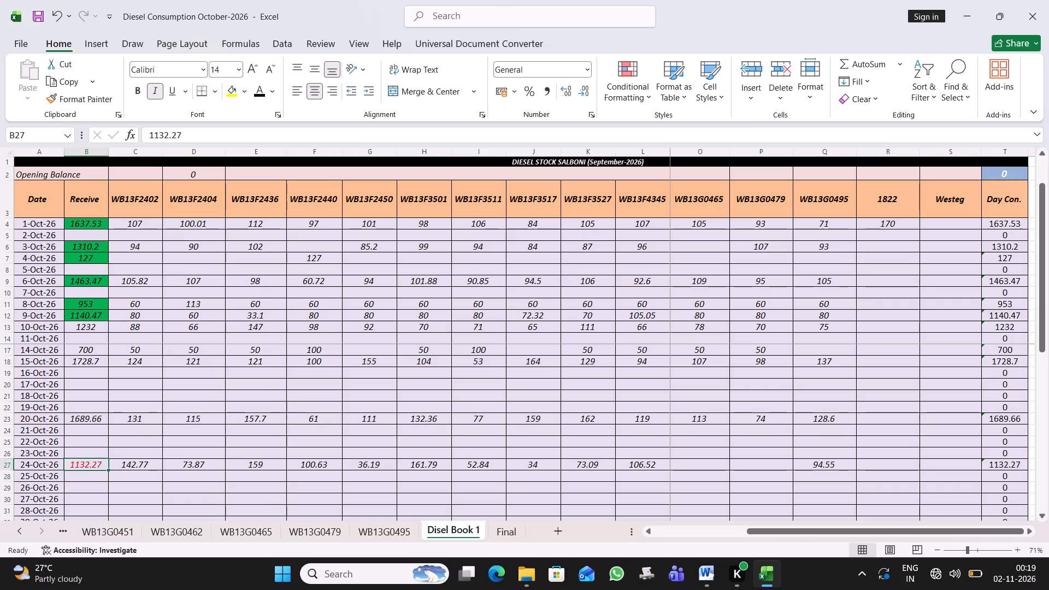
pyautogui.click(263, 93)
pyautogui.press('Return')
pyautogui.press('Return')
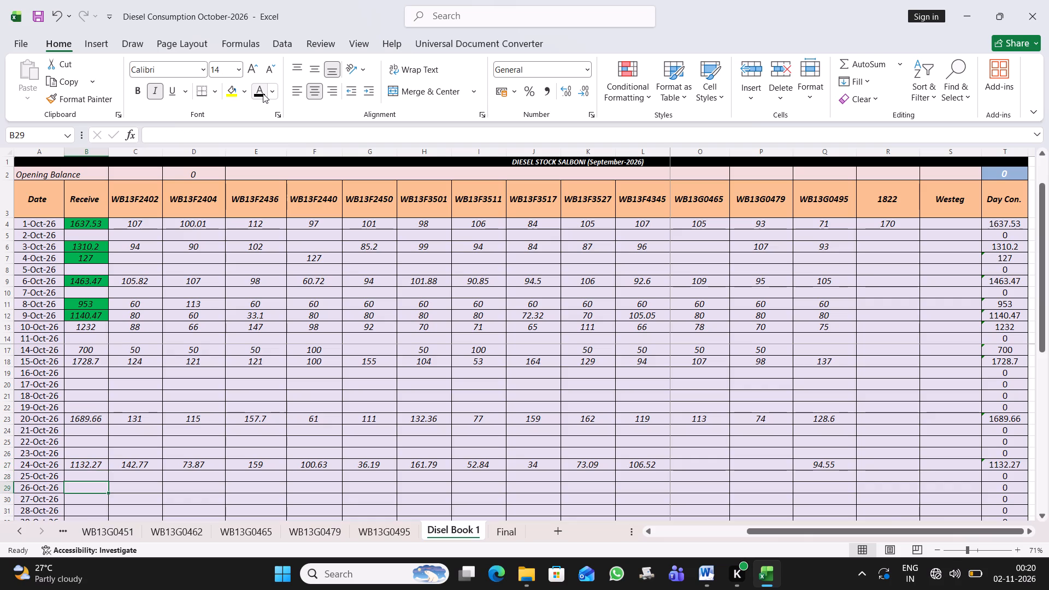
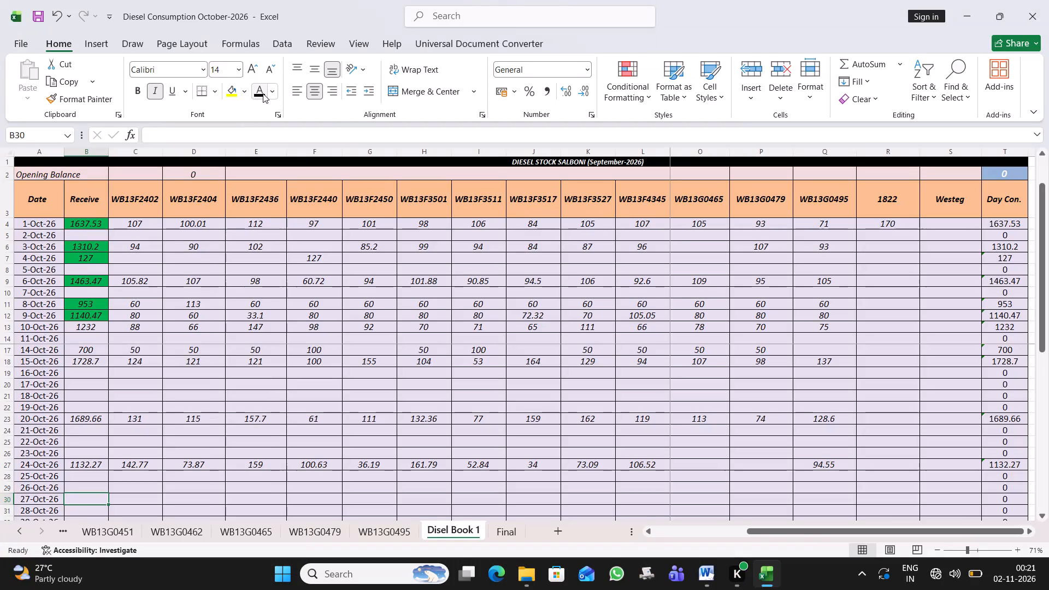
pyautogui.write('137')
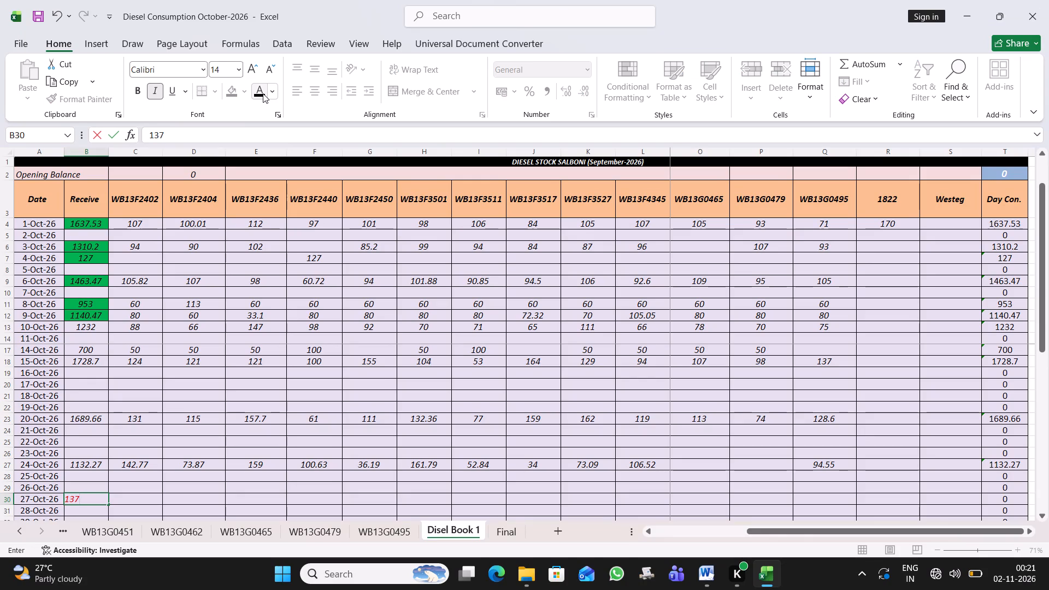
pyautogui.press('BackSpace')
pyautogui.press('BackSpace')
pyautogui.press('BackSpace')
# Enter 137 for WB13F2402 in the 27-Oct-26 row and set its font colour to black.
pyautogui.press('Right')
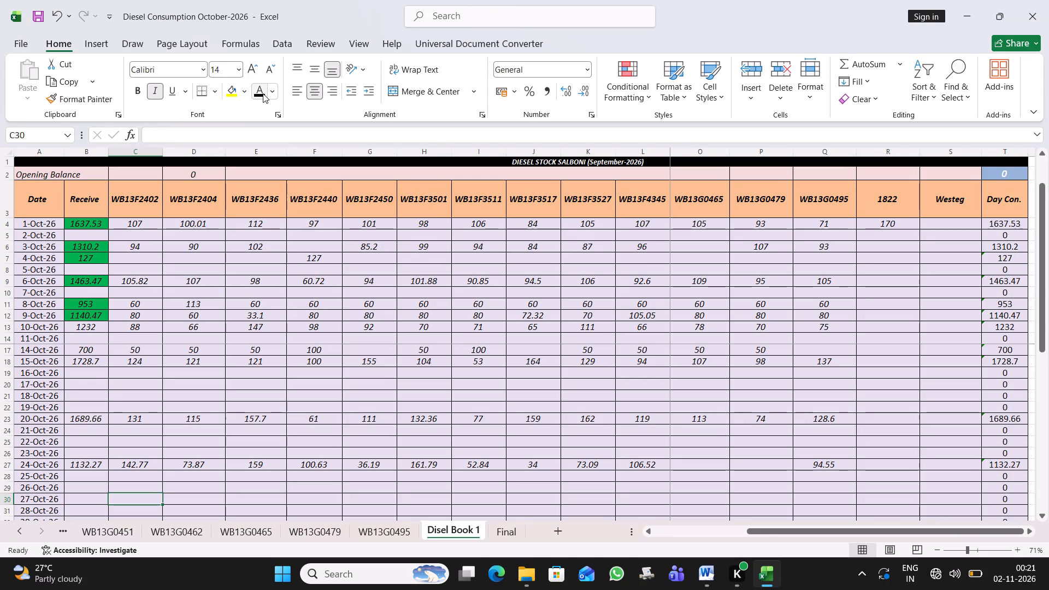
pyautogui.write('137')
pyautogui.press('Right')
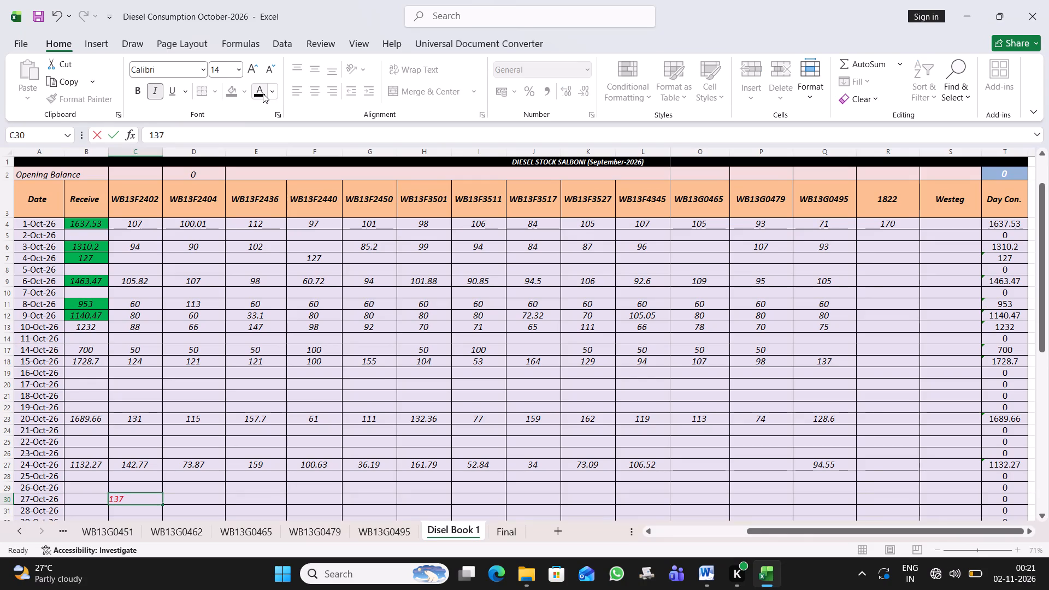
pyautogui.press('Left')
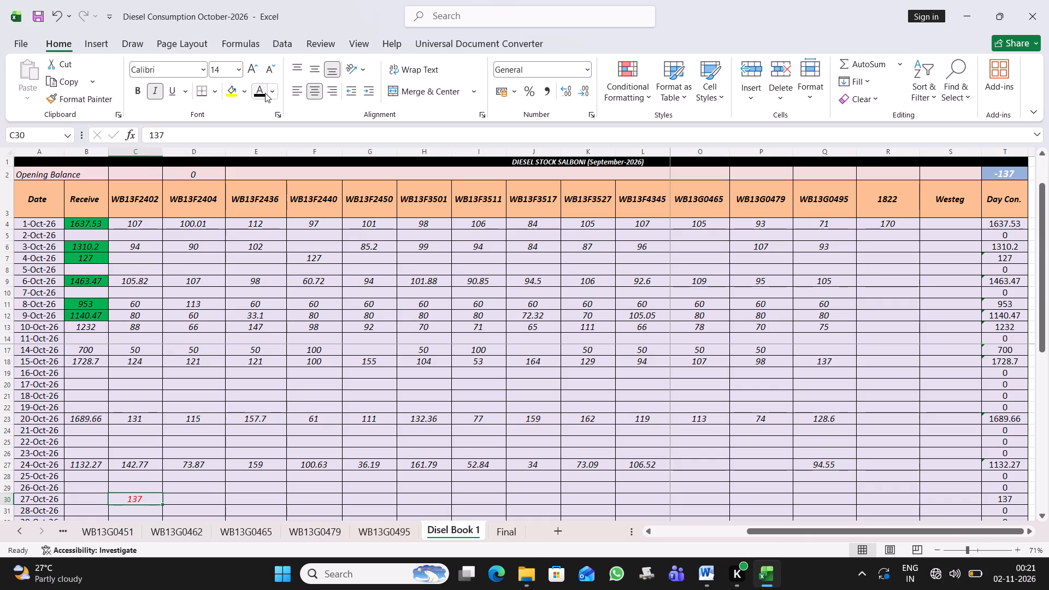
pyautogui.click(266, 93)
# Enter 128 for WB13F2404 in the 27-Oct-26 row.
pyautogui.press('Right')
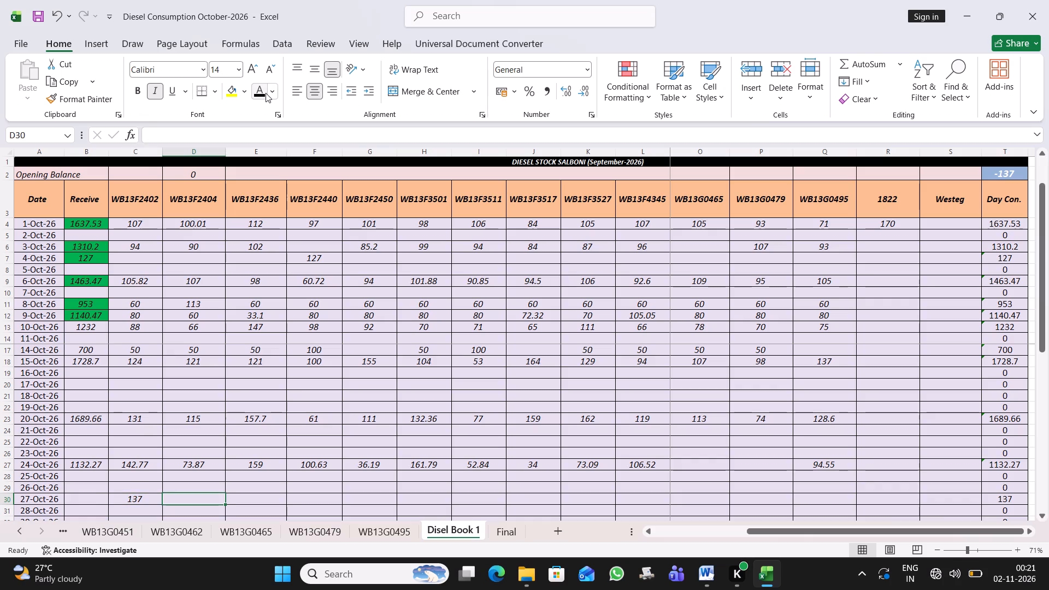
pyautogui.write('128')
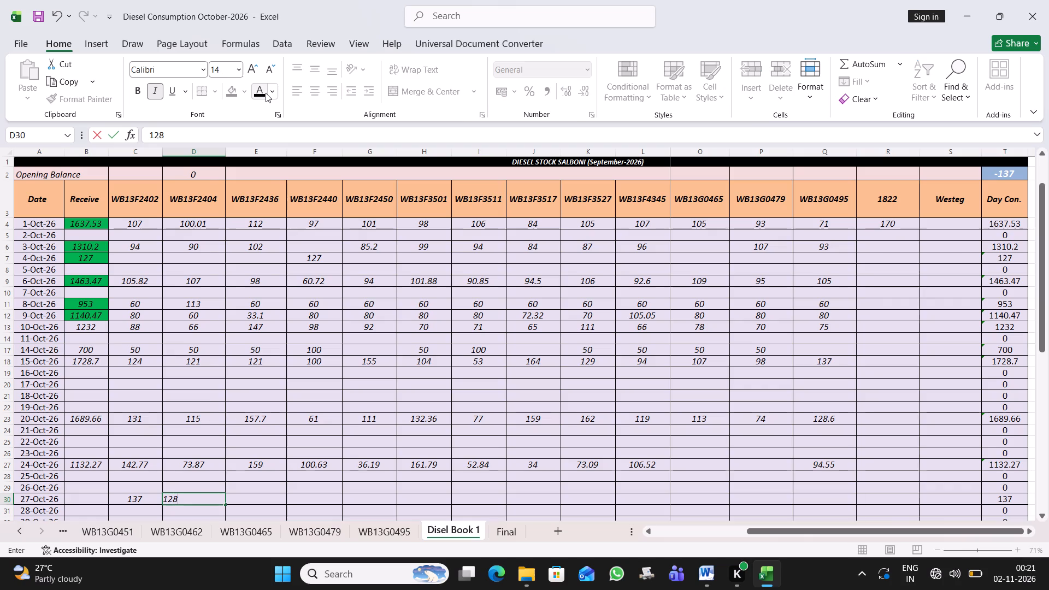
pyautogui.press('Right')
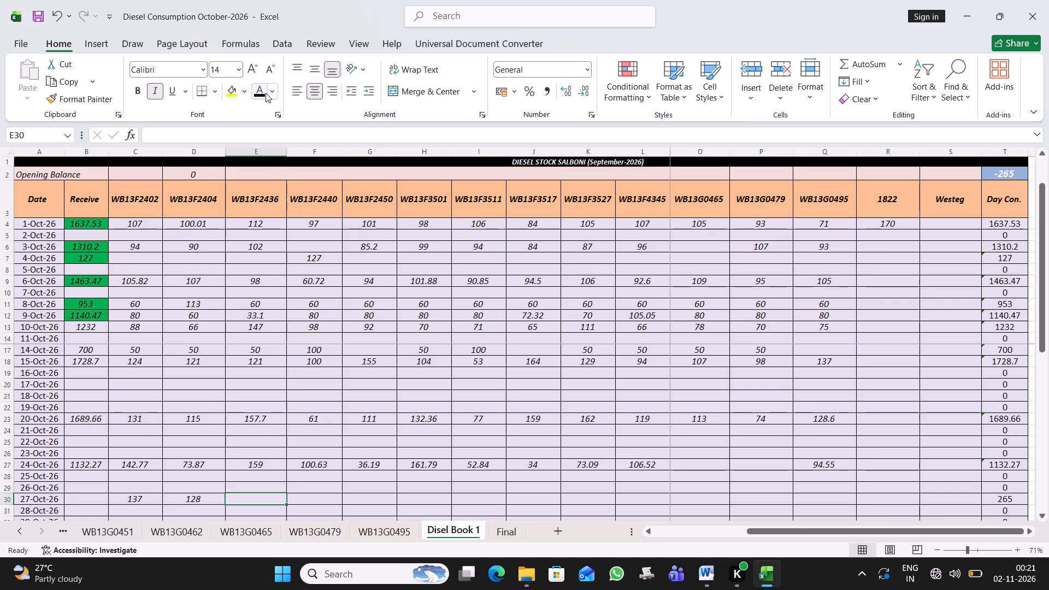
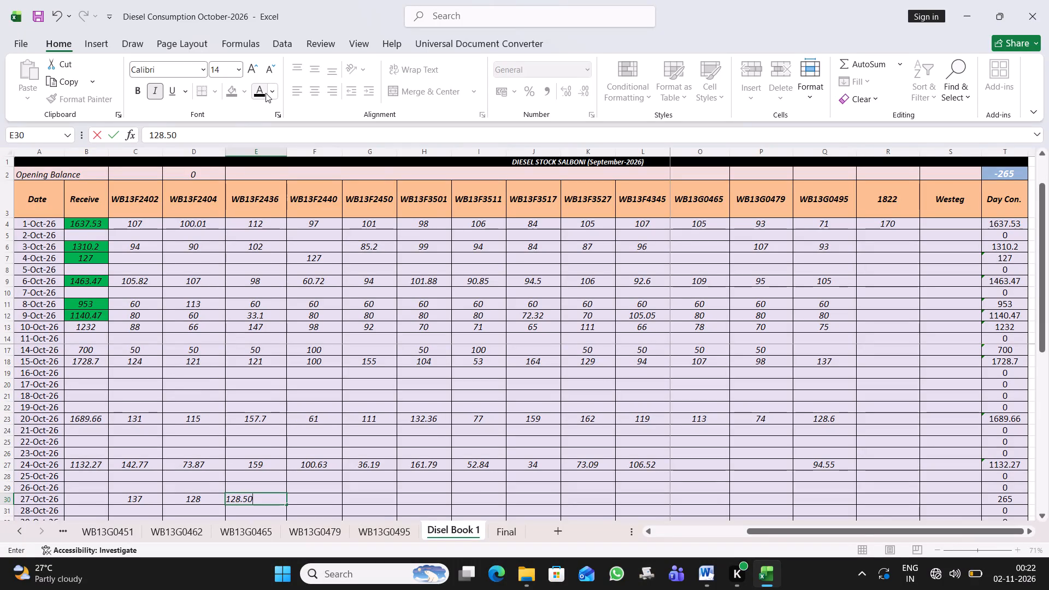
pyautogui.press('Right')
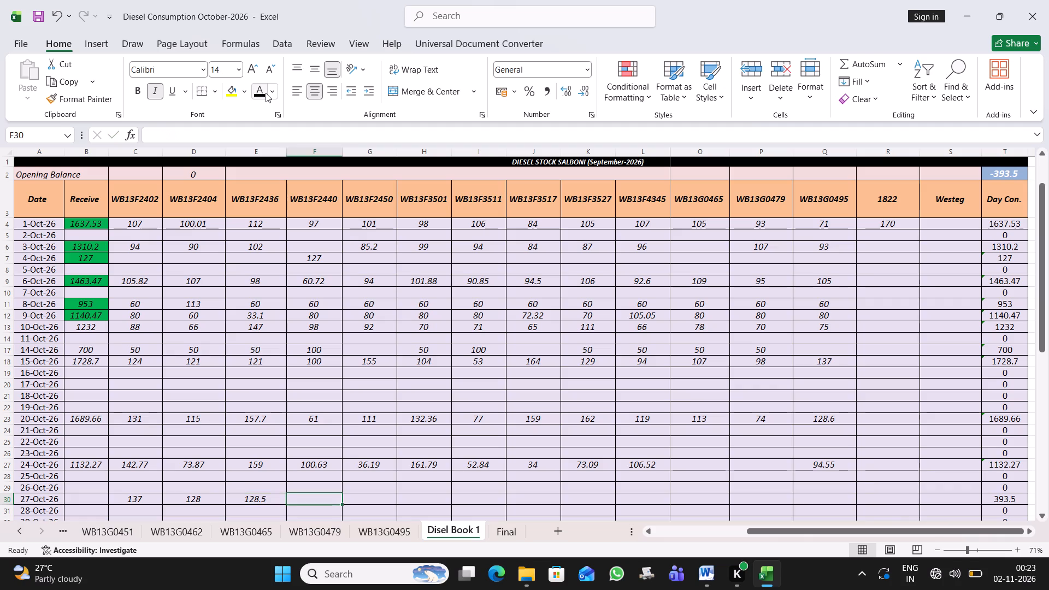
pyautogui.write('144')
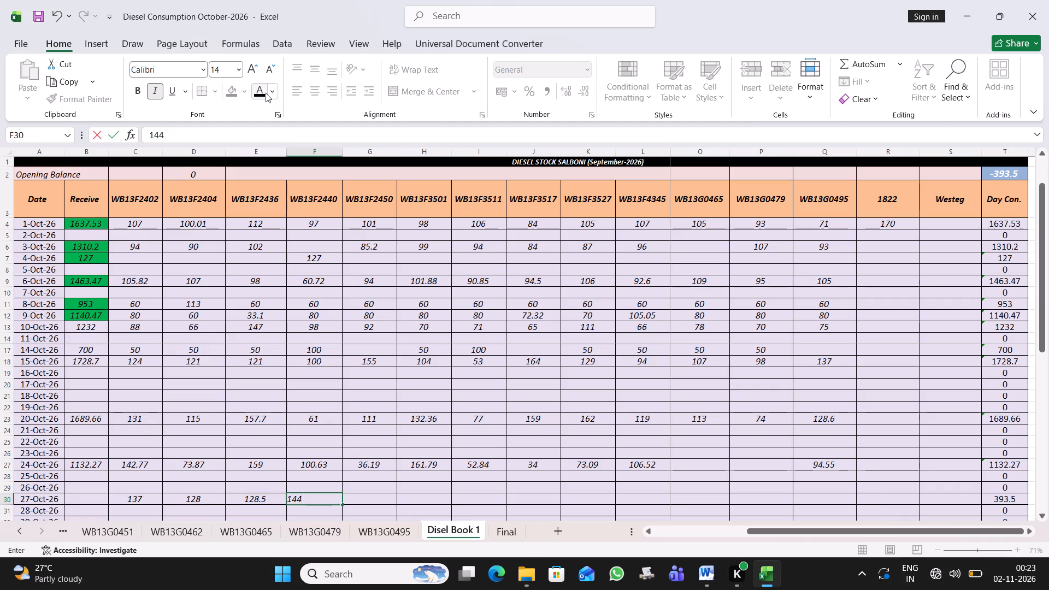
pyautogui.press('Right')
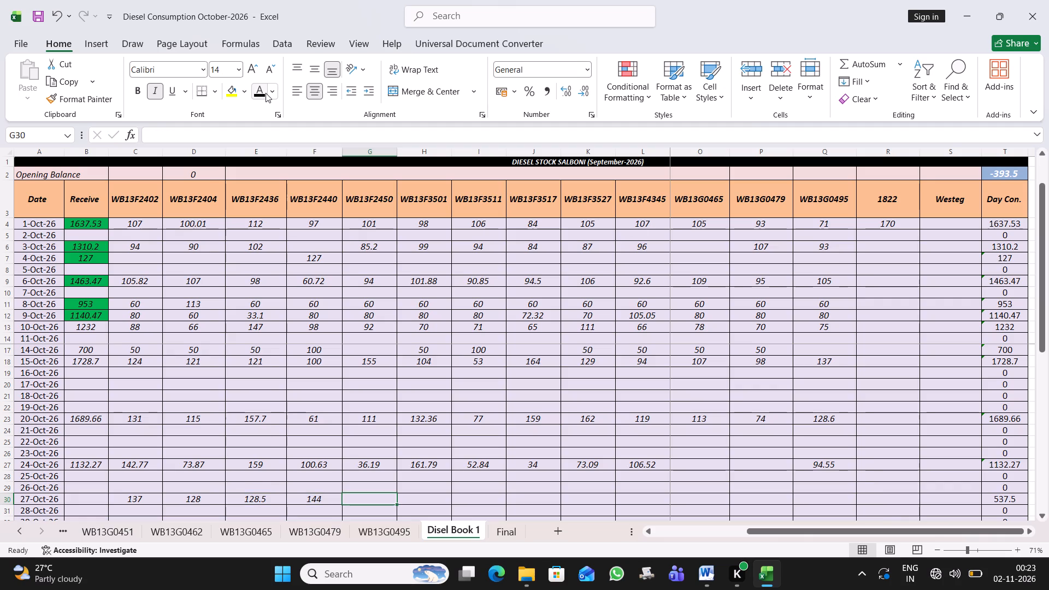
pyautogui.write('136')
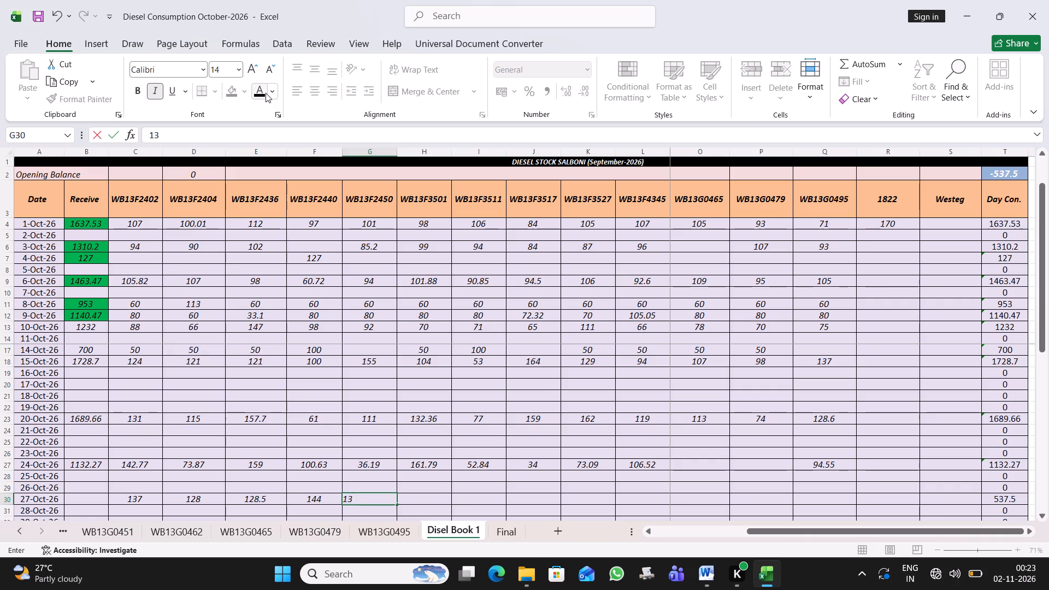
pyautogui.press('Right')
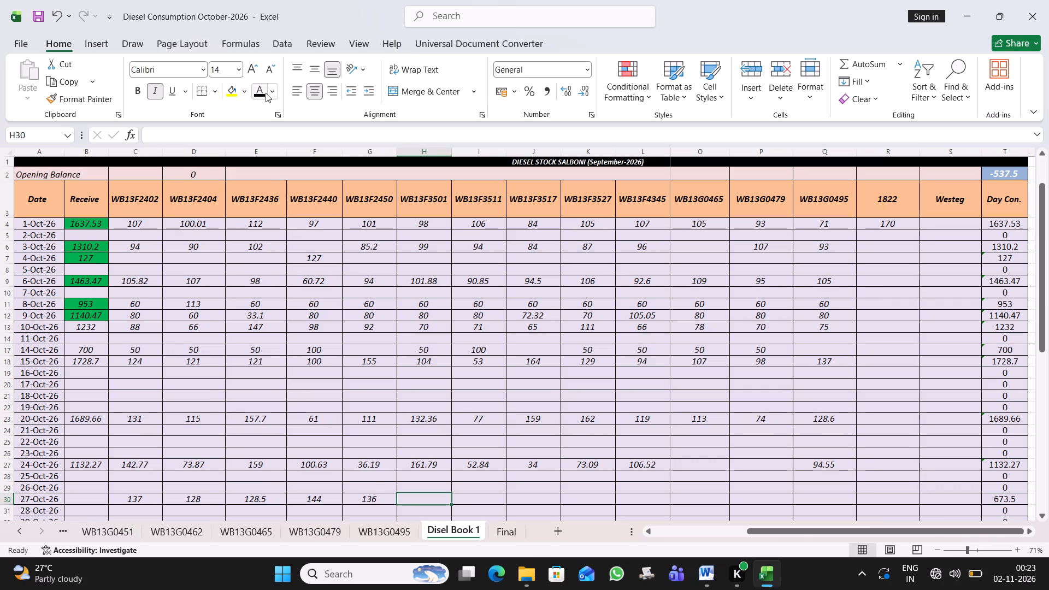
pyautogui.write('116')
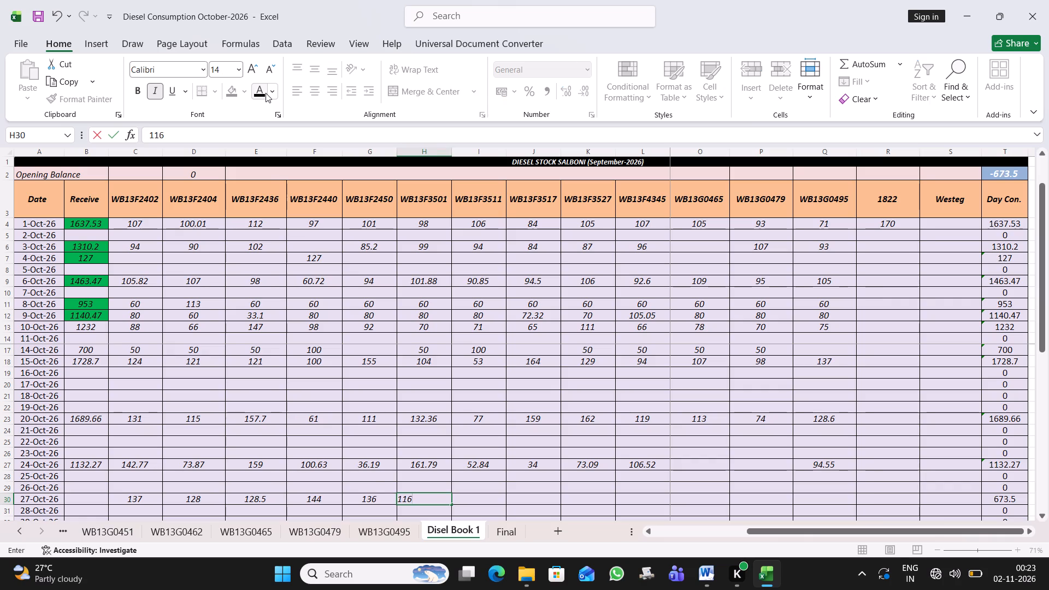
pyautogui.press('Right')
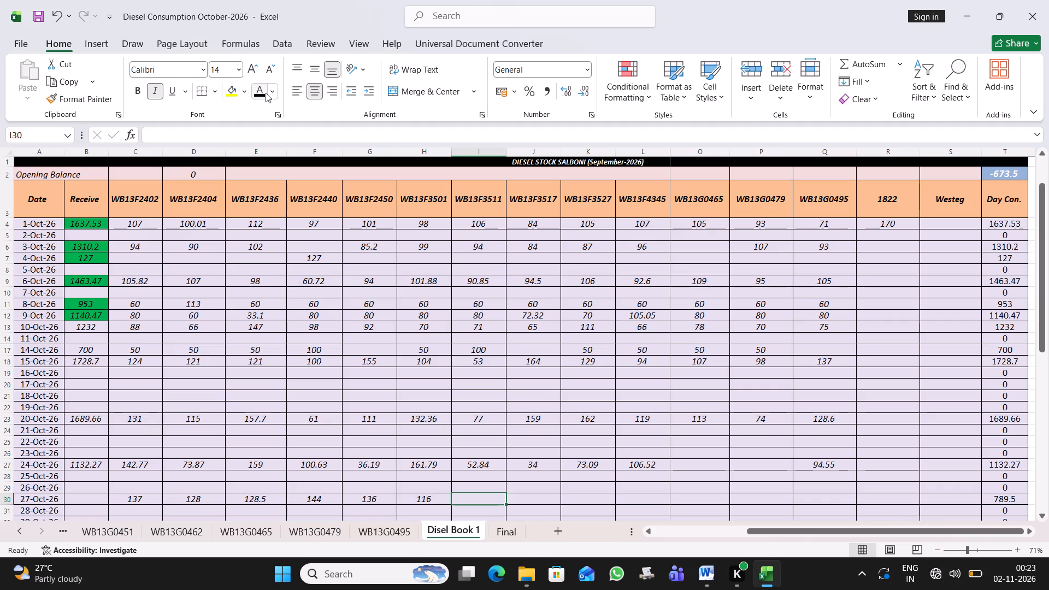
pyautogui.write('126')
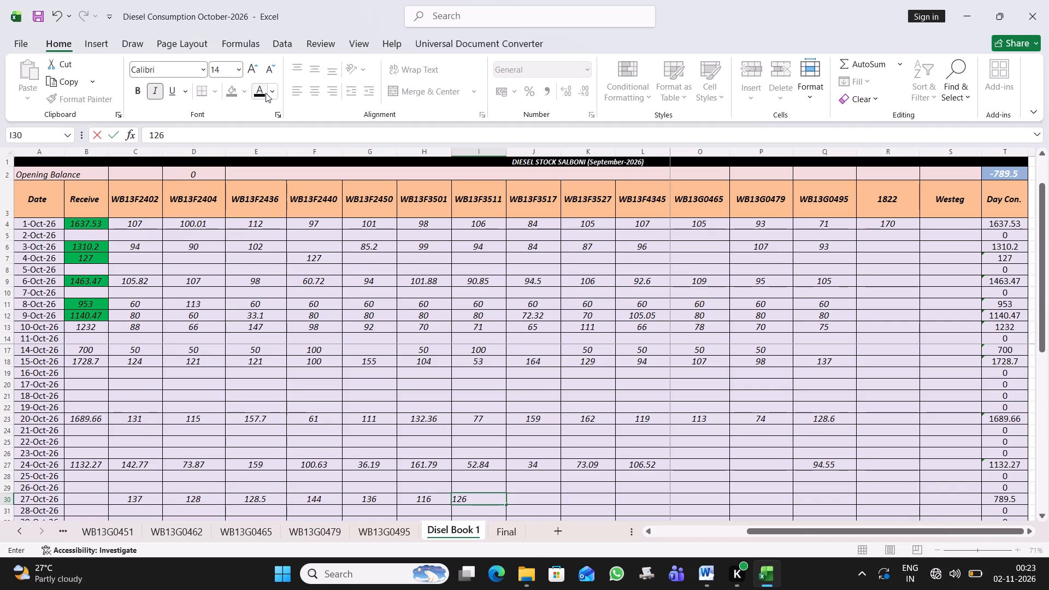
pyautogui.write('.53')
pyautogui.press('Right')
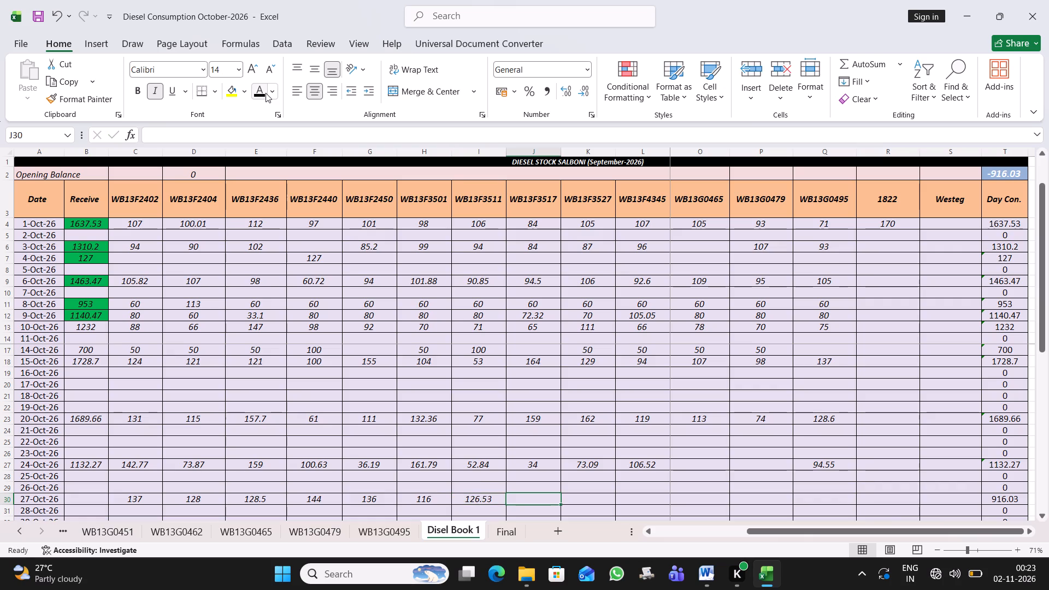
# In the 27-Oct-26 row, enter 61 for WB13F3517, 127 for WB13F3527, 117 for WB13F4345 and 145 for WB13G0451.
pyautogui.write('61')
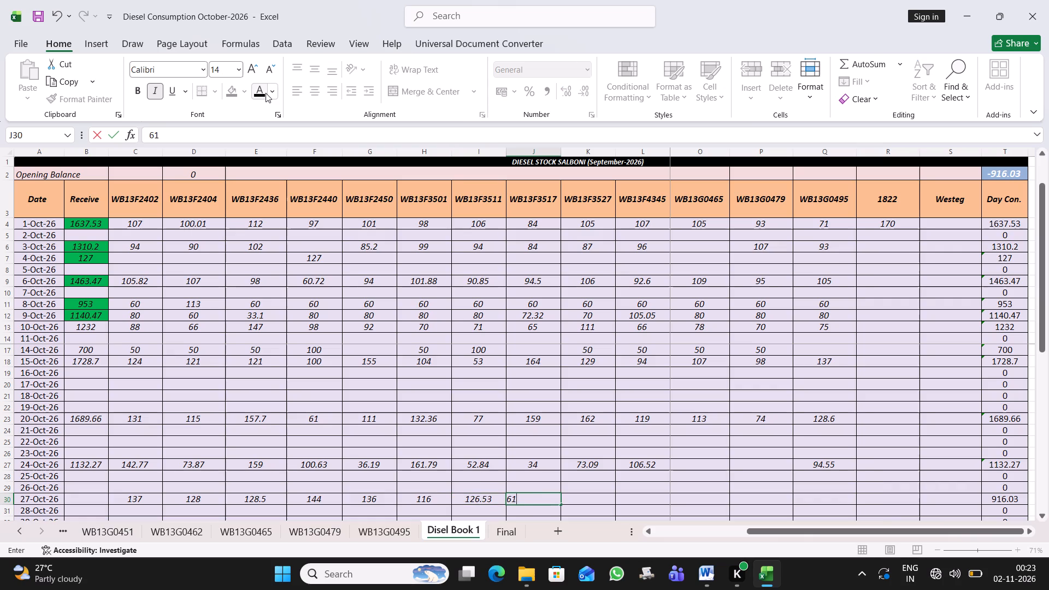
pyautogui.press('Right')
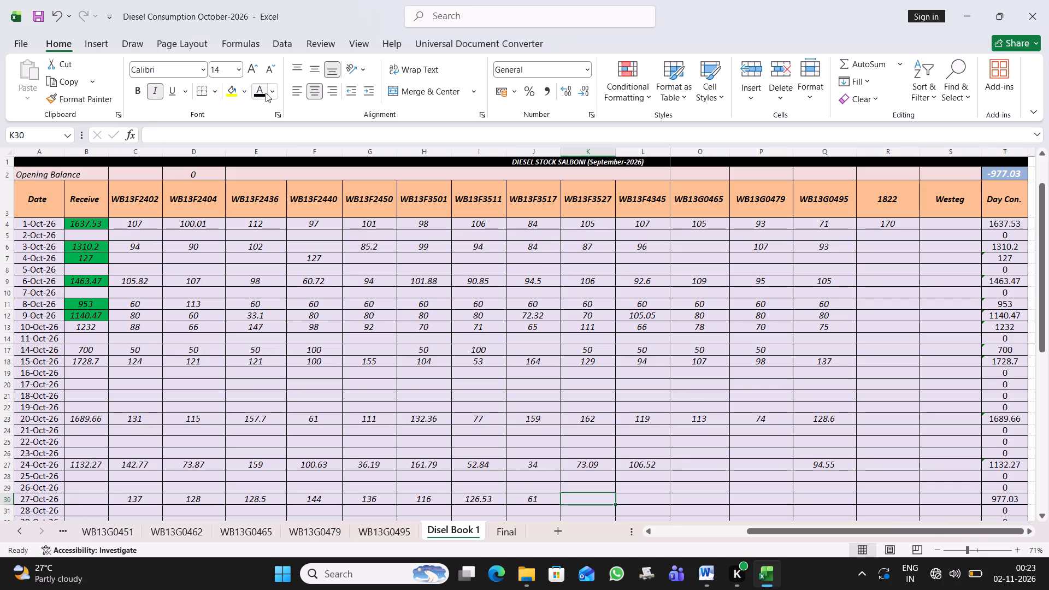
pyautogui.write('127')
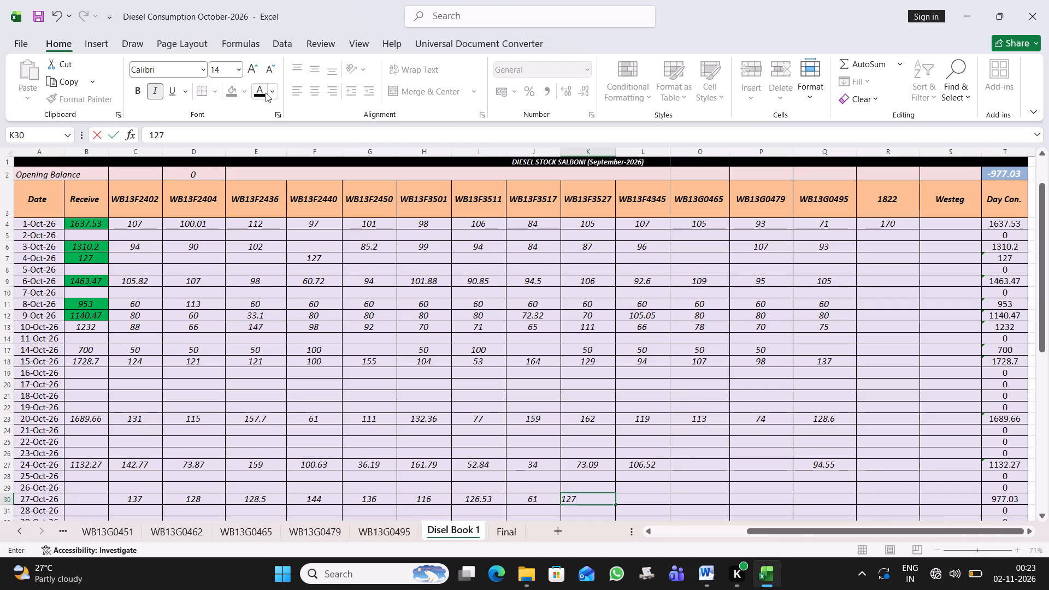
pyautogui.press('Right')
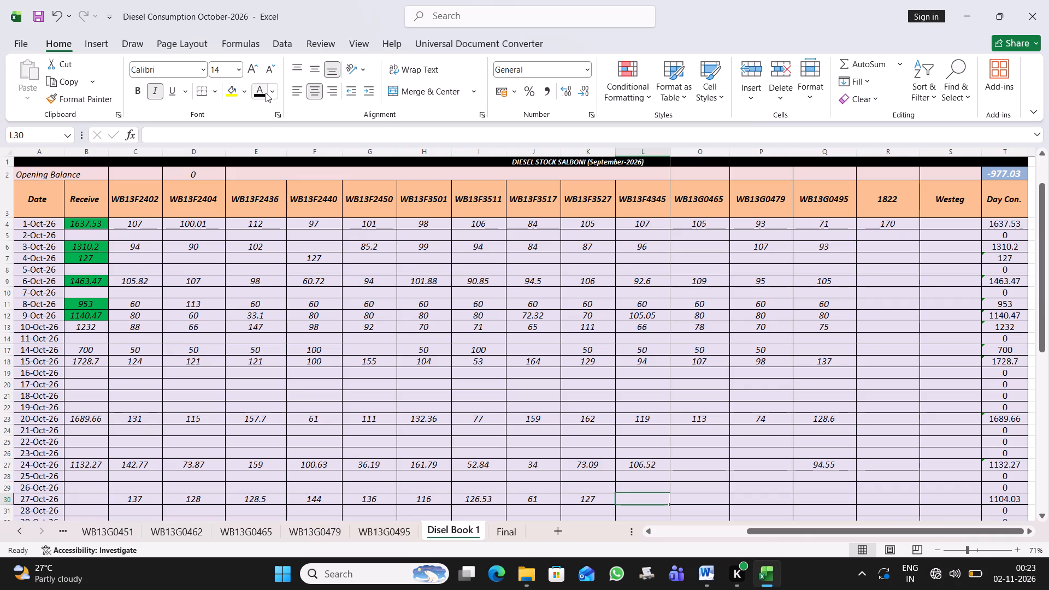
pyautogui.write('117')
pyautogui.press('Right')
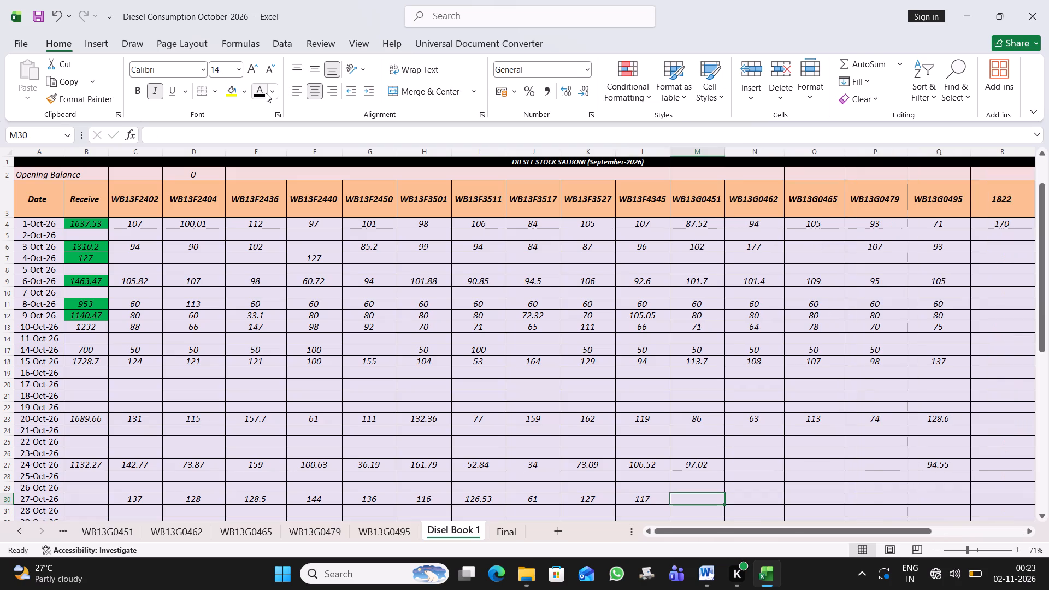
pyautogui.write('145')
pyautogui.press('Right')
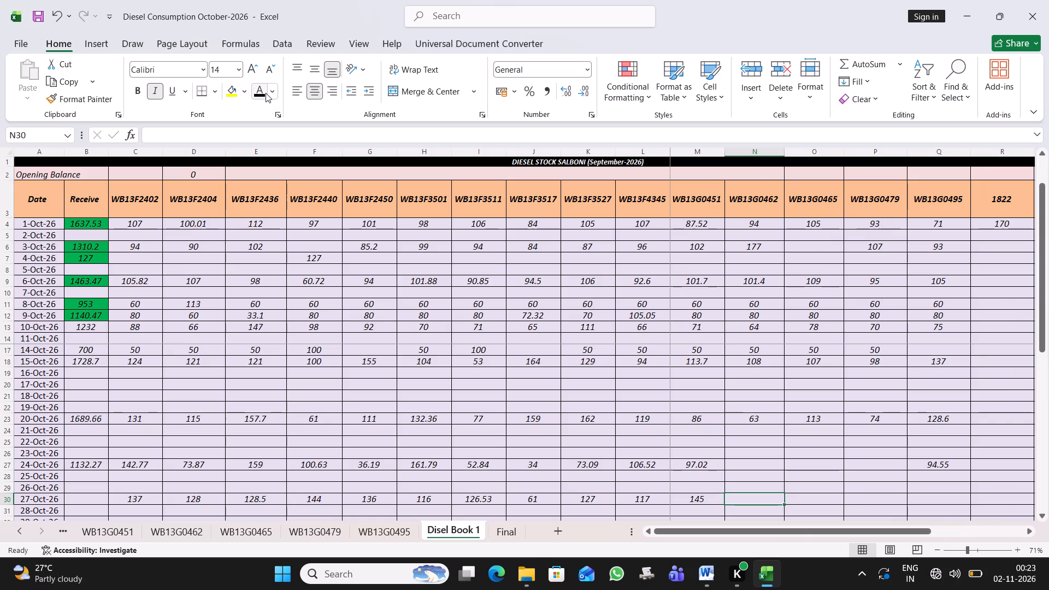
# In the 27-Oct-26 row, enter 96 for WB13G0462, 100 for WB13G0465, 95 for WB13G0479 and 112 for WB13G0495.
pyautogui.write('96')
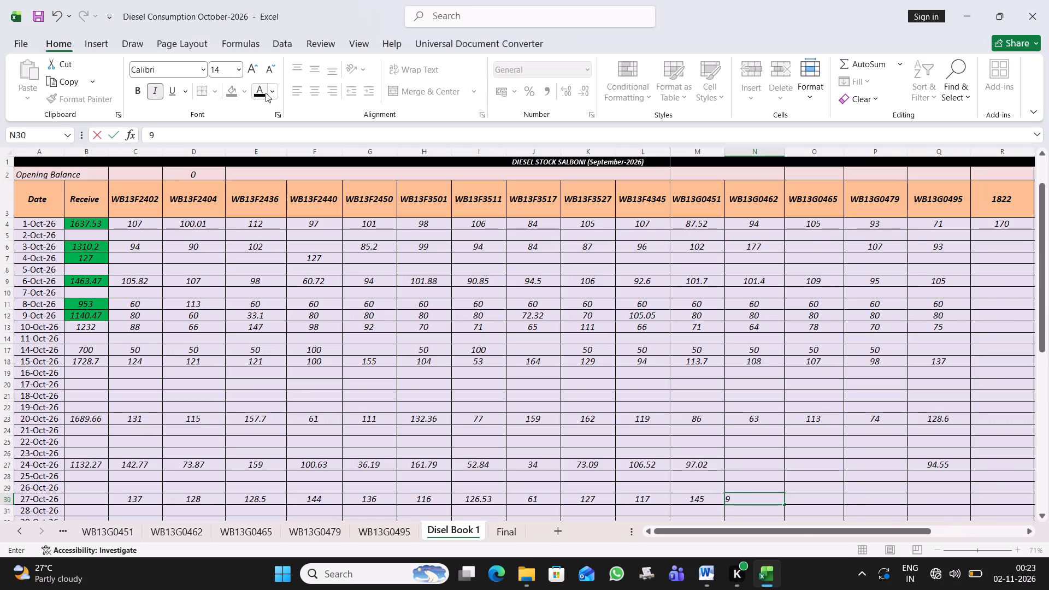
pyautogui.press('Right')
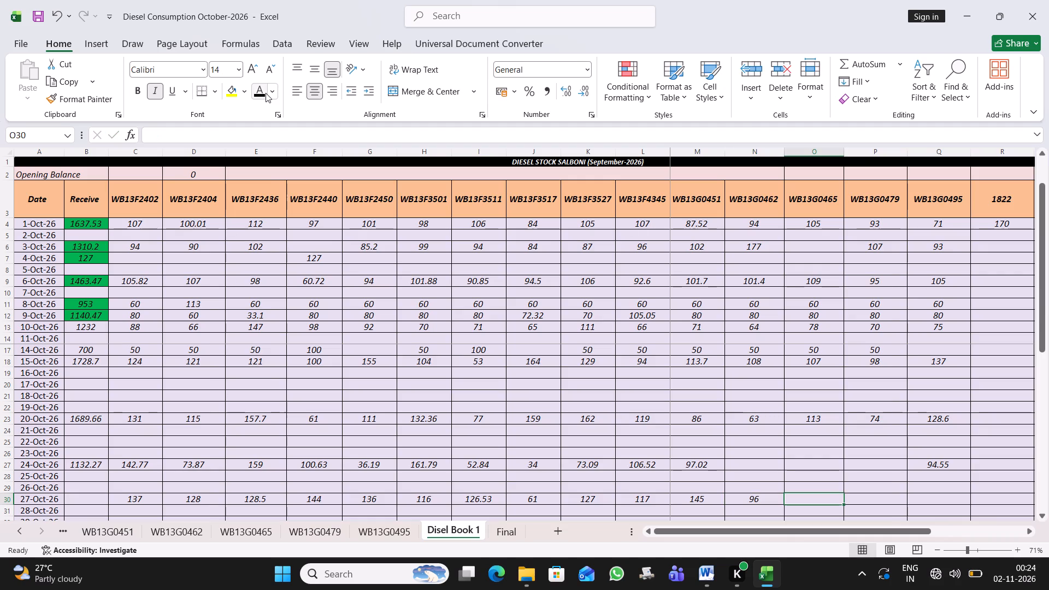
pyautogui.write('100')
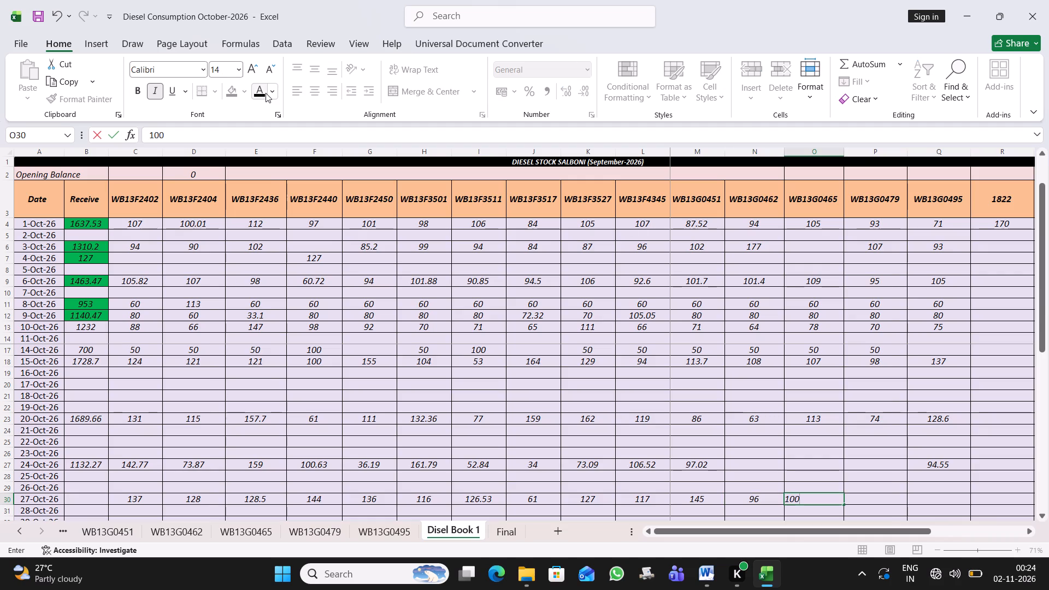
pyautogui.press('Right')
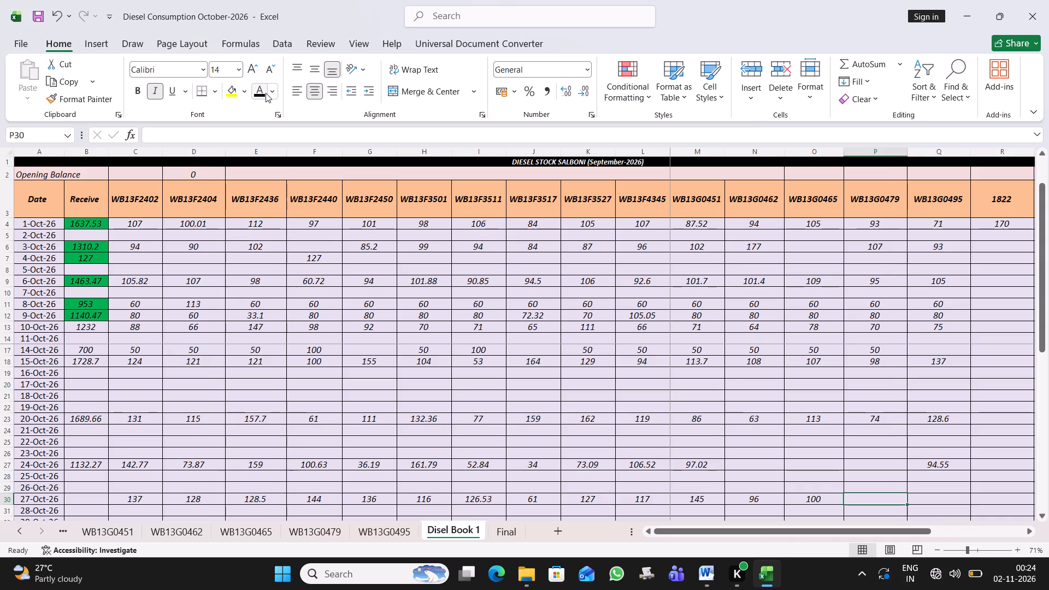
pyautogui.write('95')
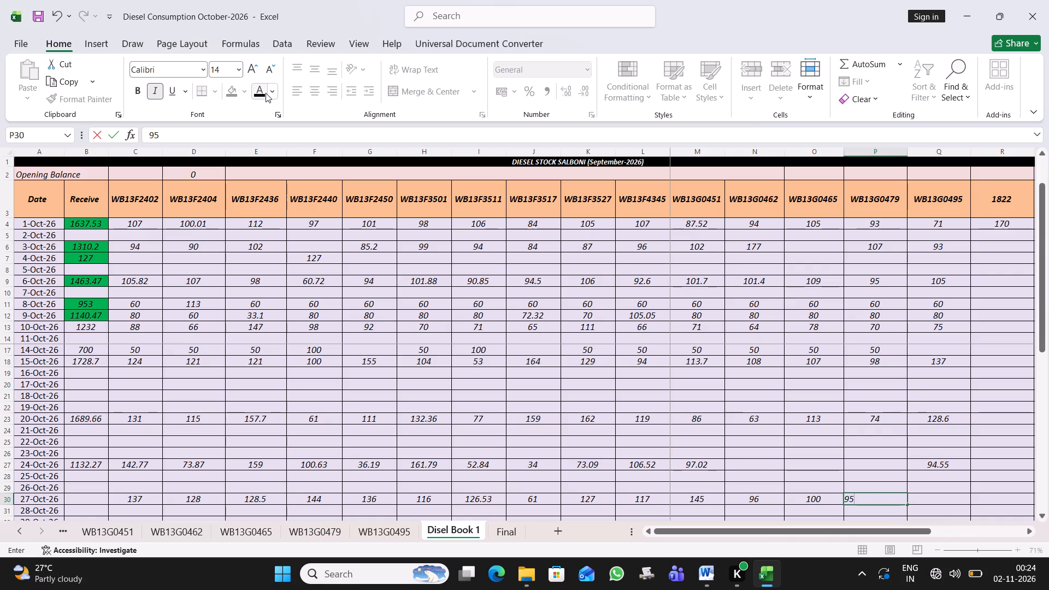
pyautogui.press('Right')
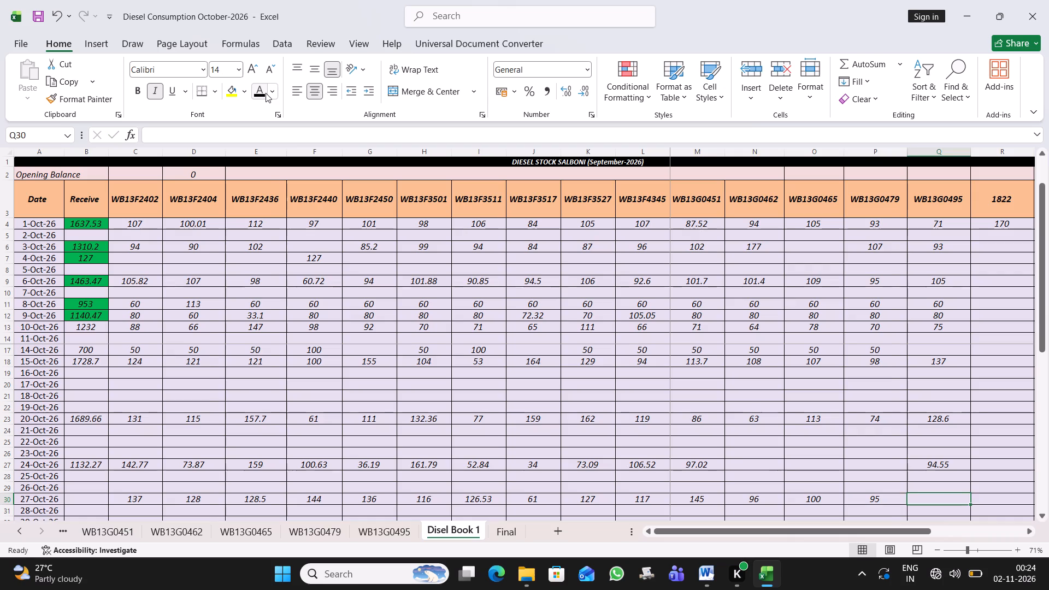
pyautogui.write('112')
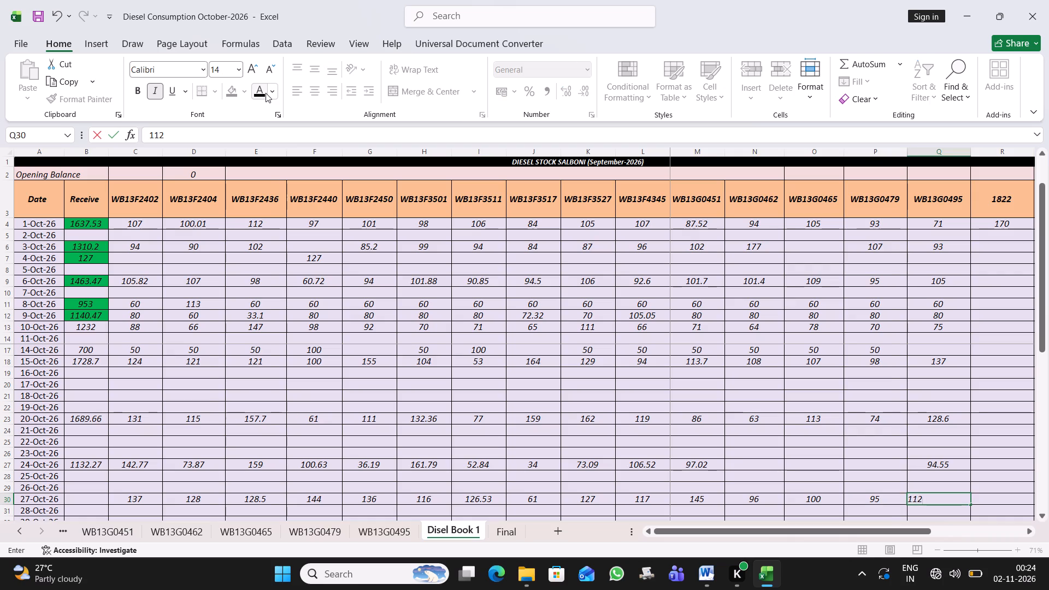
pyautogui.press('Return')
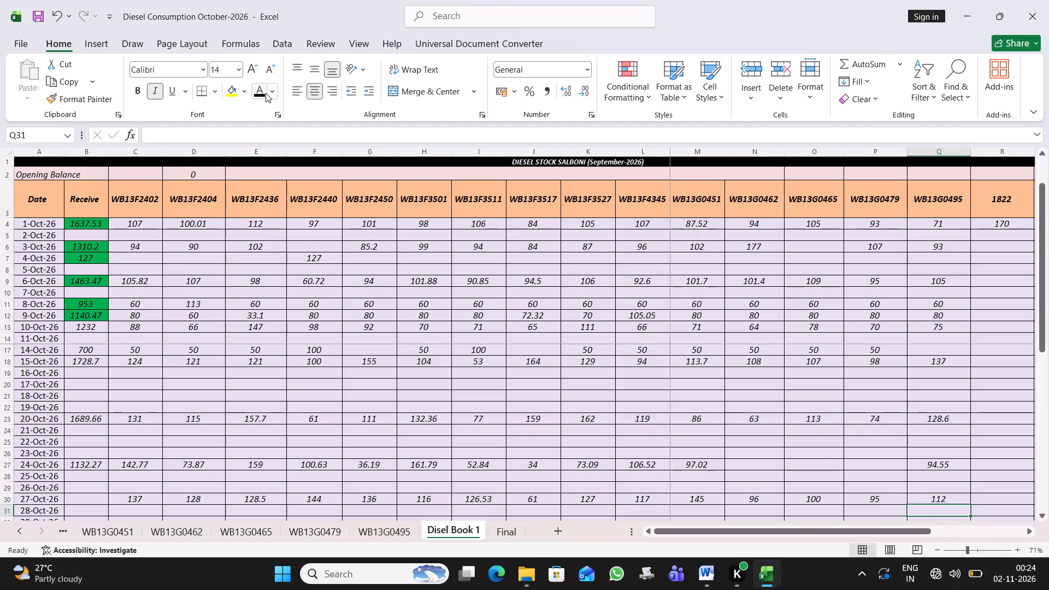
# Enter the 27-Oct-26 day consumption, 1769.03, as that day's Receive value and set its font colour to black.
pyautogui.press('Up')
pyautogui.press('Right')
pyautogui.press('Right')
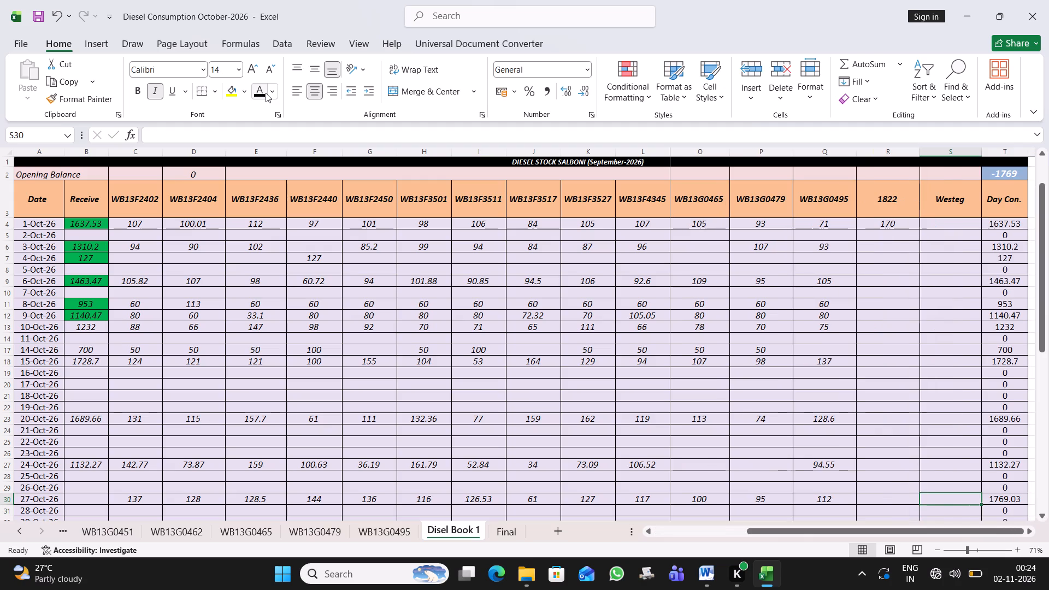
pyautogui.press('Right')
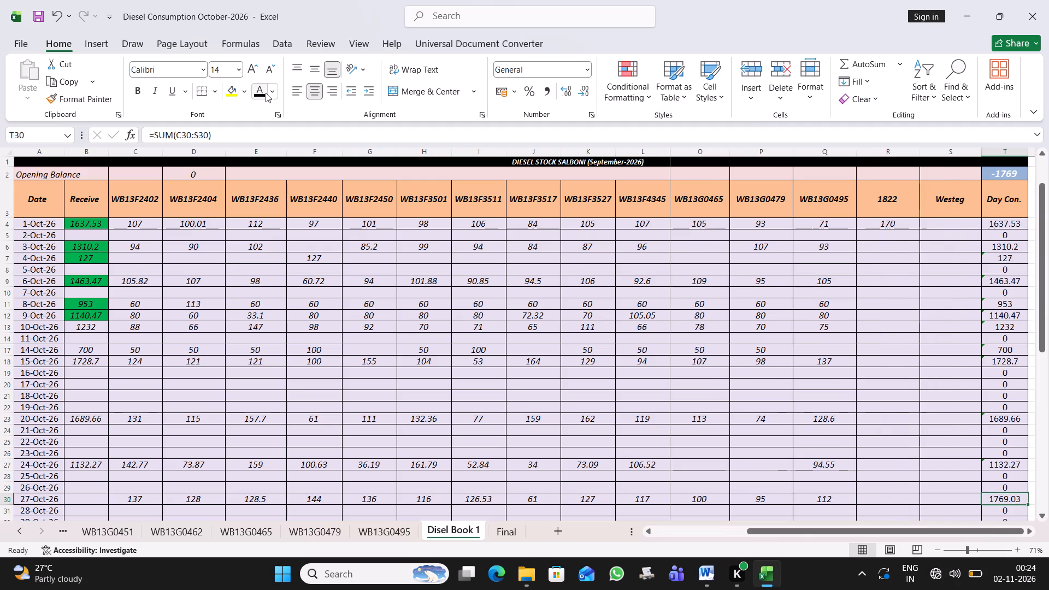
pyautogui.press('Left')
pyautogui.press('Left')
pyautogui.press('Left')
pyautogui.press('Left')
pyautogui.press('Left')
pyautogui.press('Left')
pyautogui.press('Left')
pyautogui.press('Left')
pyautogui.press('Left')
pyautogui.press('Left')
pyautogui.press('Left')
pyautogui.press('Left')
pyautogui.press('Left')
pyautogui.press('Left')
pyautogui.press('Left')
pyautogui.press('Left')
pyautogui.press('Left')
pyautogui.press('Left')
pyautogui.press('Left')
pyautogui.press('Left')
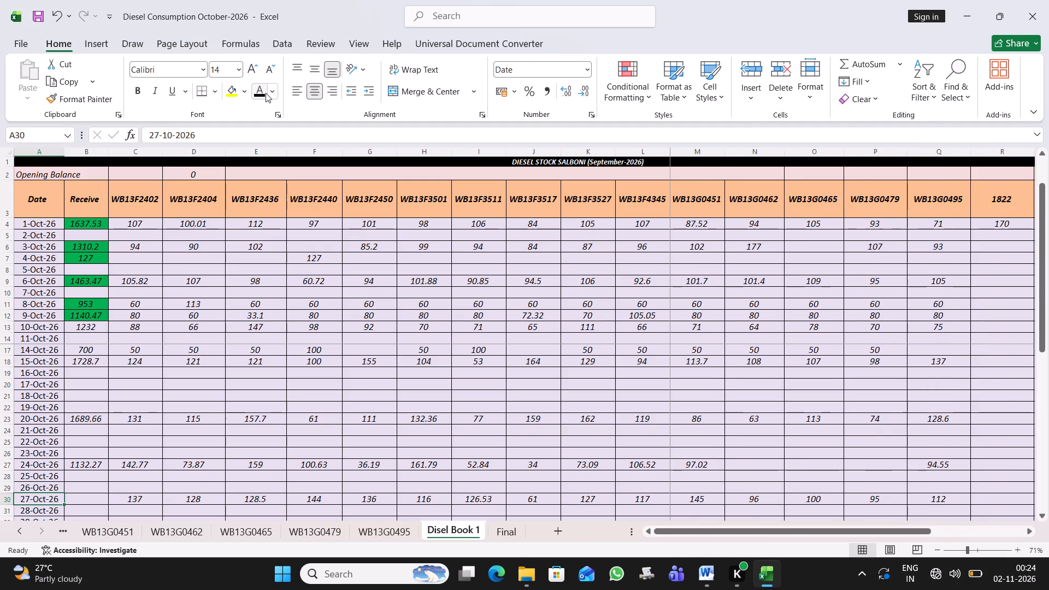
pyautogui.press('Left')
pyautogui.press('Left')
pyautogui.press('Left')
pyautogui.press('Left')
pyautogui.press('Left')
pyautogui.press('Left')
pyautogui.press('Left')
pyautogui.press('Left')
pyautogui.press('Left')
pyautogui.press('Left')
pyautogui.press('Left')
pyautogui.press('Left')
pyautogui.press('Left')
pyautogui.press('Left')
pyautogui.press('Right')
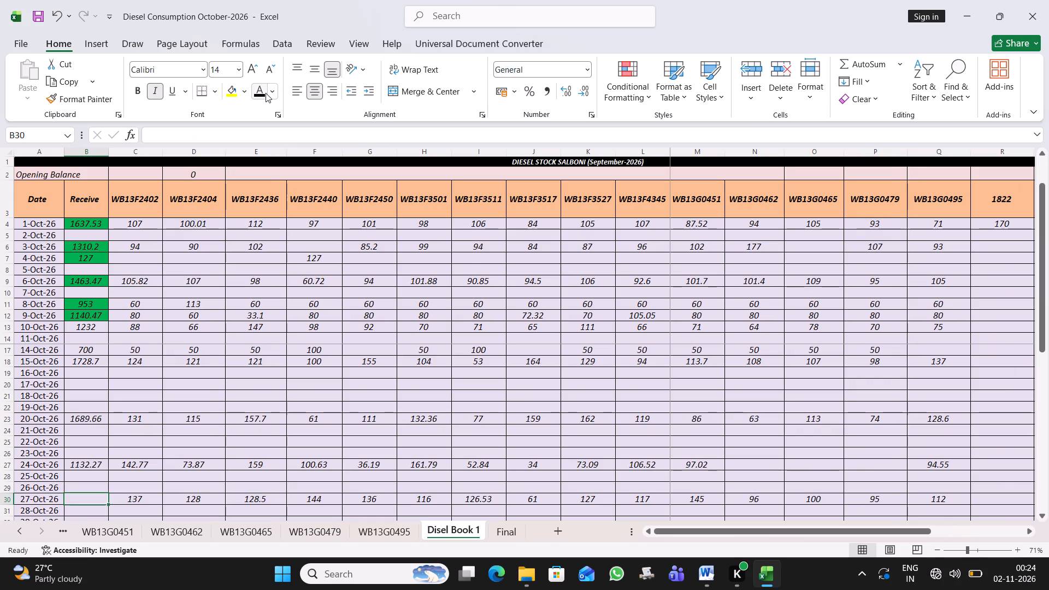
pyautogui.write('1769.03')
pyautogui.press('Return')
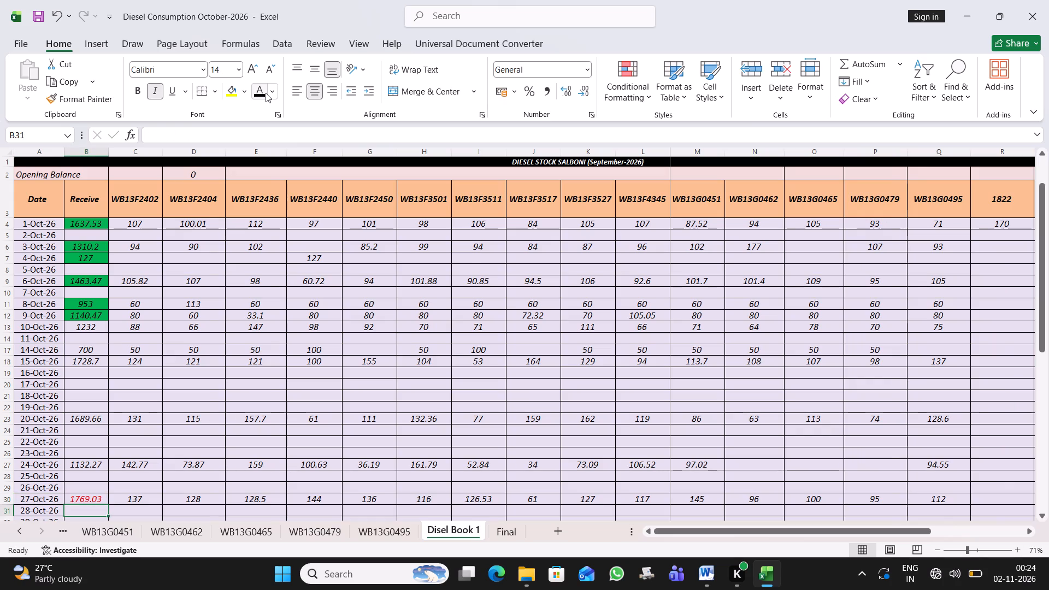
pyautogui.press('Up')
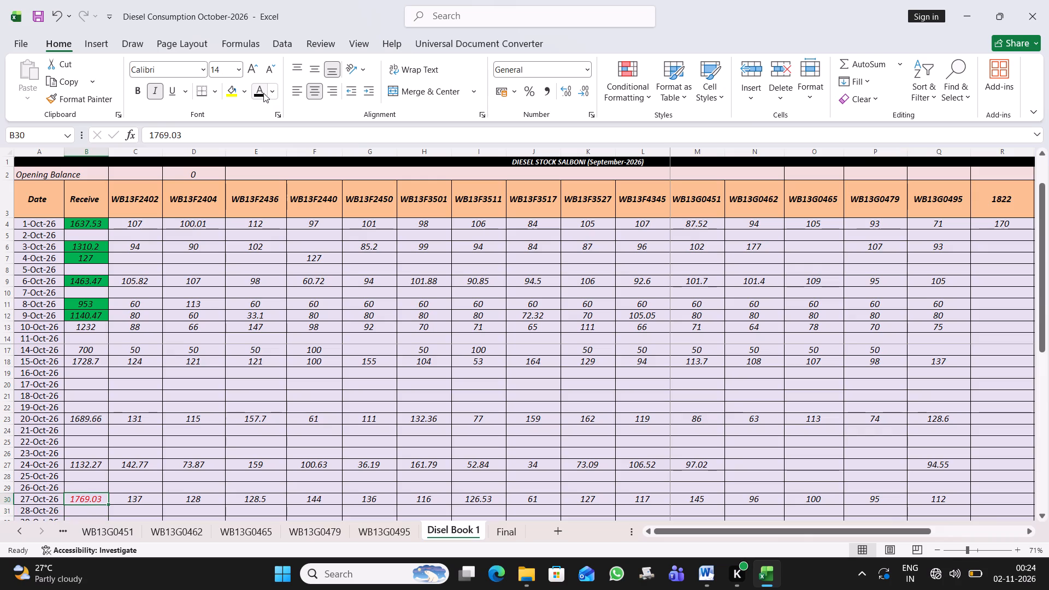
pyautogui.click(259, 95)
# Check the 27-Oct-26 row through to its day consumption and the stock balance above that column.
pyautogui.press('Right')
pyautogui.press('Right')
pyautogui.press('Right')
pyautogui.press('Right')
pyautogui.press('Right')
pyautogui.press('Right')
pyautogui.press('Right')
pyautogui.press('Right')
pyautogui.press('Right')
pyautogui.press('Right')
pyautogui.press('Right')
pyautogui.press('Right')
pyautogui.press('Right')
pyautogui.press('Right')
pyautogui.press('Right')
pyautogui.press('Right')
pyautogui.press('Right')
pyautogui.press('Right')
pyautogui.press('Right')
pyautogui.press('Right')
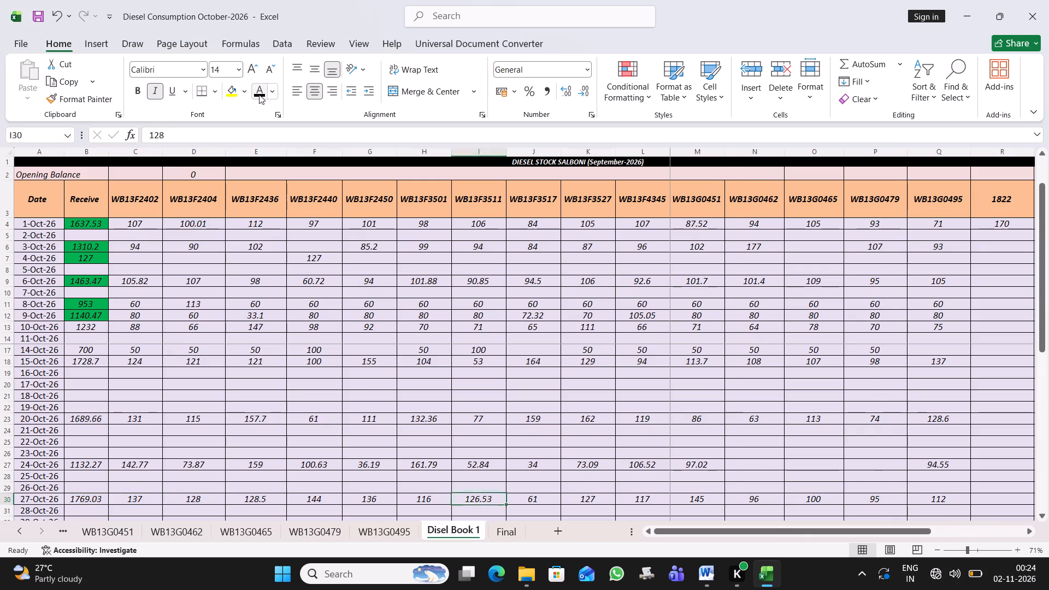
pyautogui.press('Right')
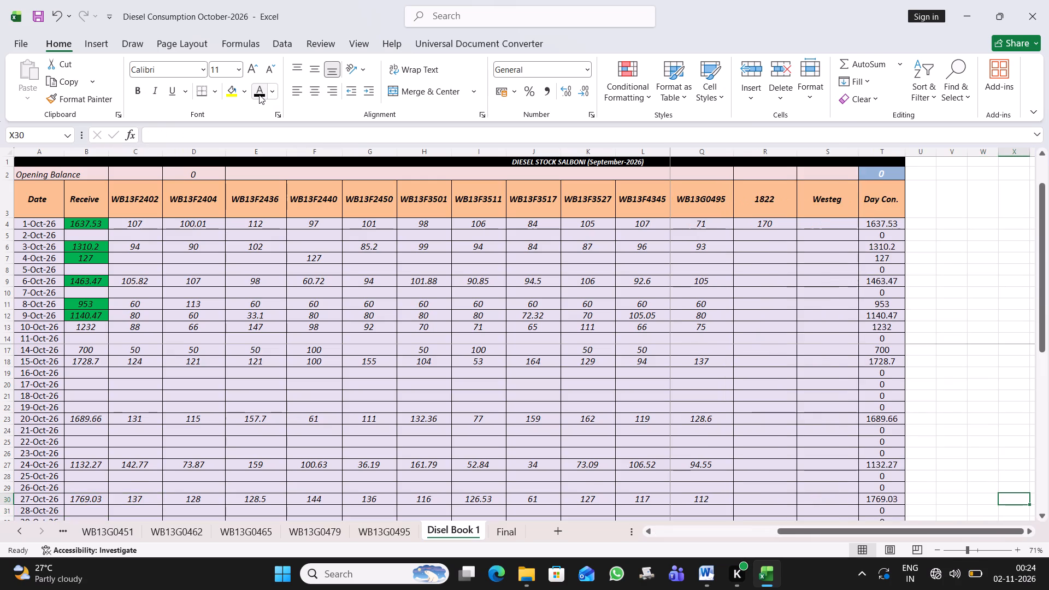
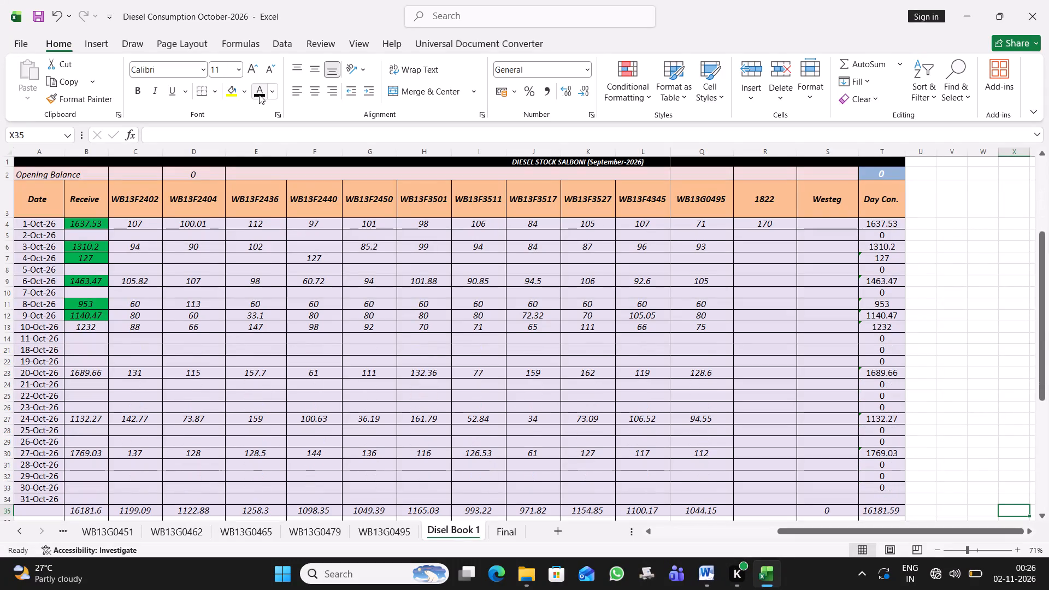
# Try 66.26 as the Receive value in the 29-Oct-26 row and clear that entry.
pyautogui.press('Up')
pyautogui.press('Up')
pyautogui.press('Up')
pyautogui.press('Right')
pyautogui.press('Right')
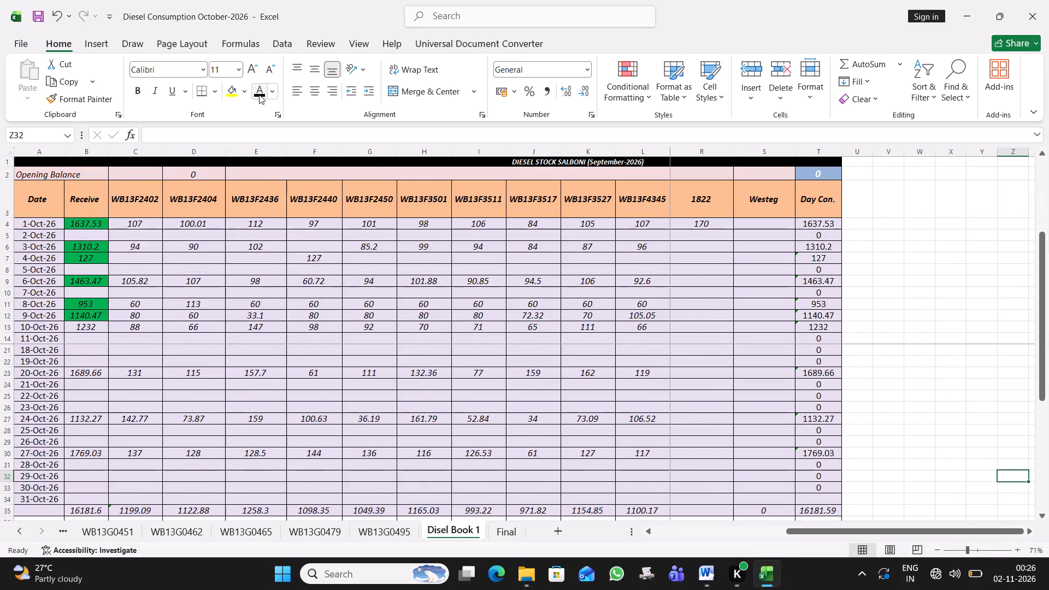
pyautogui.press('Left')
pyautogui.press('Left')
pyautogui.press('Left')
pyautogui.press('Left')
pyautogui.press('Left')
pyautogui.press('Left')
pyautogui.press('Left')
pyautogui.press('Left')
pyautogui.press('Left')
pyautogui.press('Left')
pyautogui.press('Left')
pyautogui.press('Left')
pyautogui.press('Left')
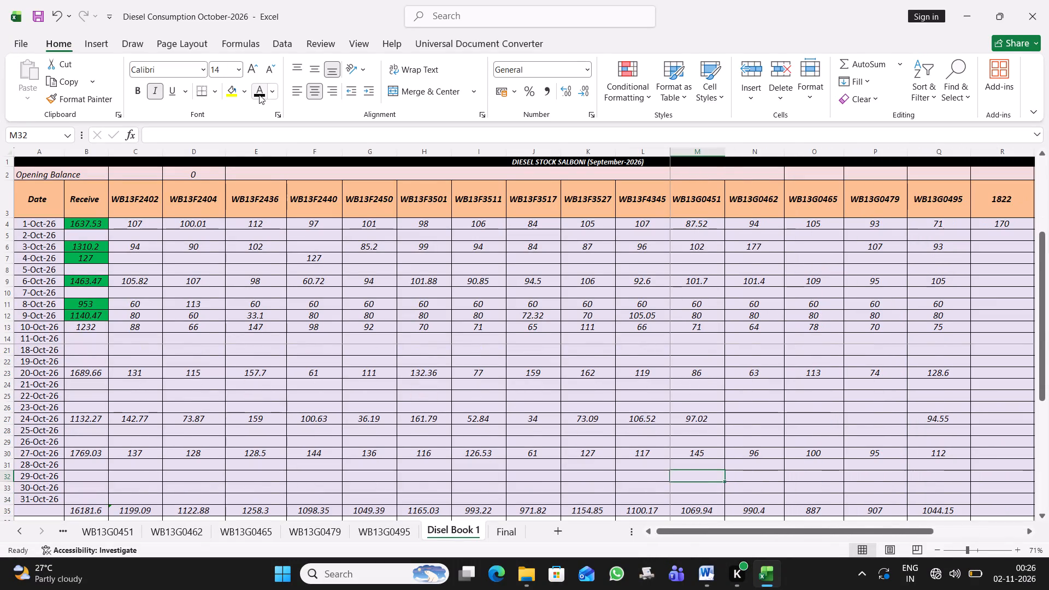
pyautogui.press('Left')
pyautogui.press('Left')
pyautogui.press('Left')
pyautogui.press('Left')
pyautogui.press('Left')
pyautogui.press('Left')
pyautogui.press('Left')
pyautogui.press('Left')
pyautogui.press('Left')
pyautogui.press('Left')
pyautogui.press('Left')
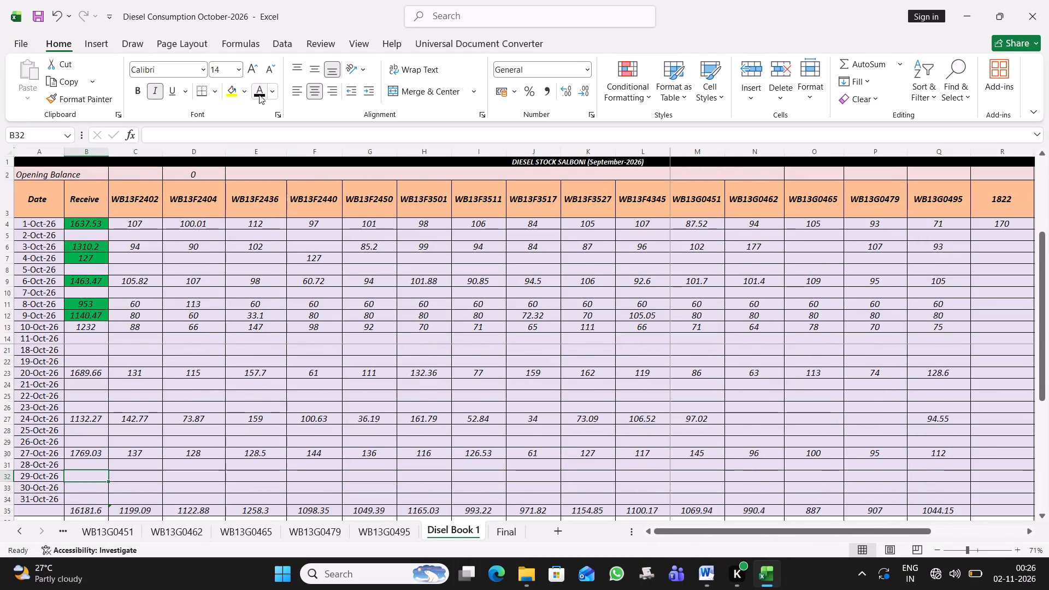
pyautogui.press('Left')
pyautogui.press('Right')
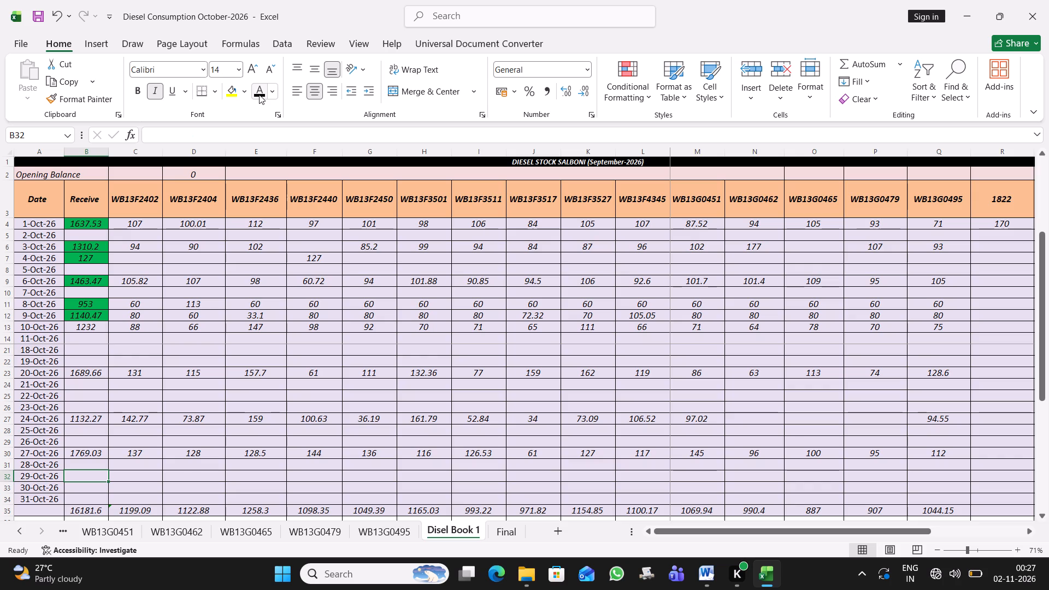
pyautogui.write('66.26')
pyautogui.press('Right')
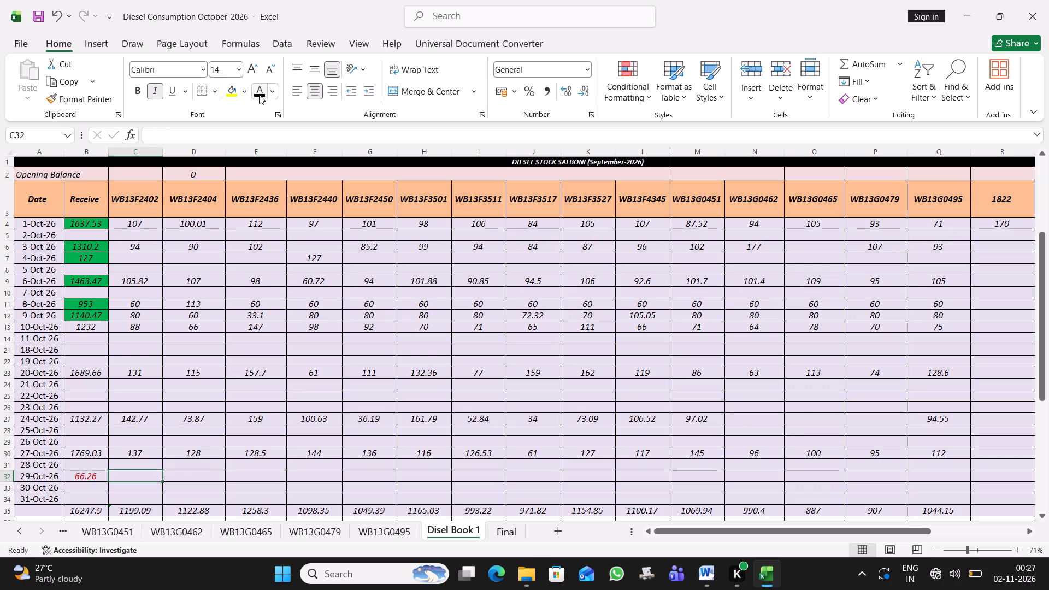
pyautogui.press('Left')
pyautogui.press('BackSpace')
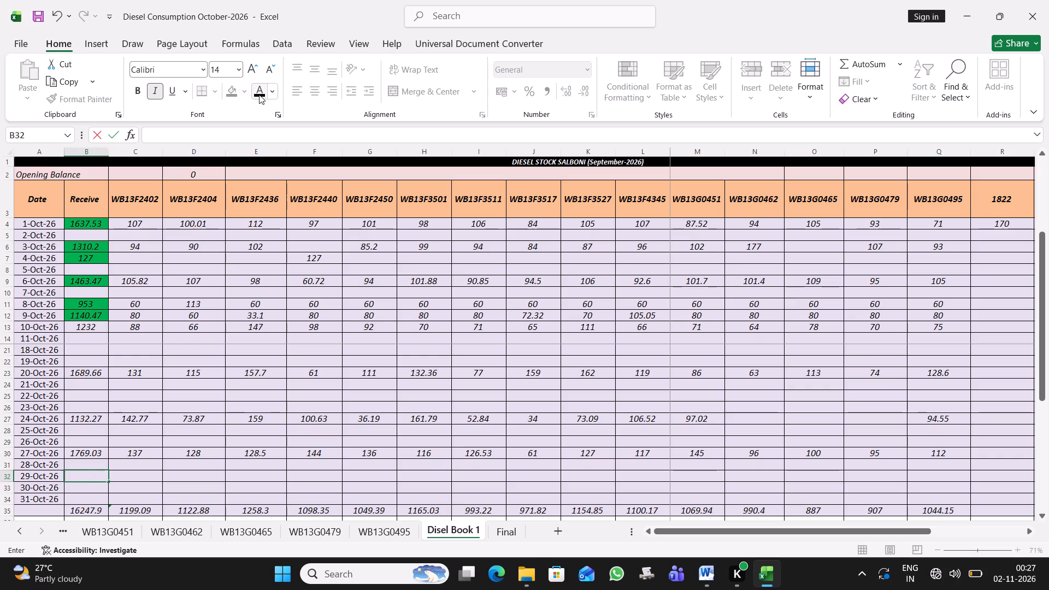
pyautogui.press('Right')
pyautogui.write('66.26')
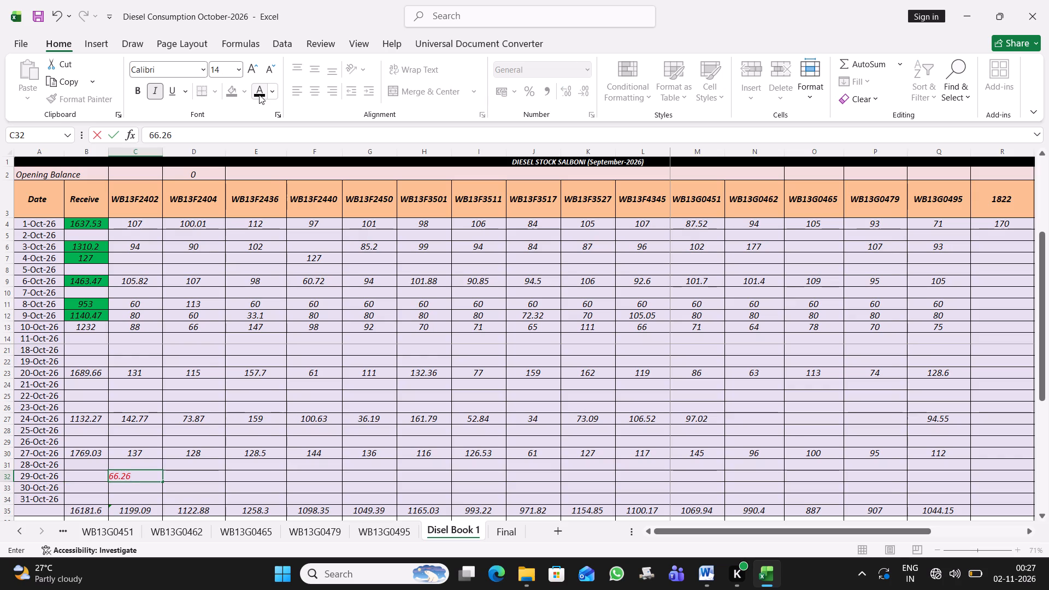
pyautogui.press('Return')
pyautogui.press('Up')
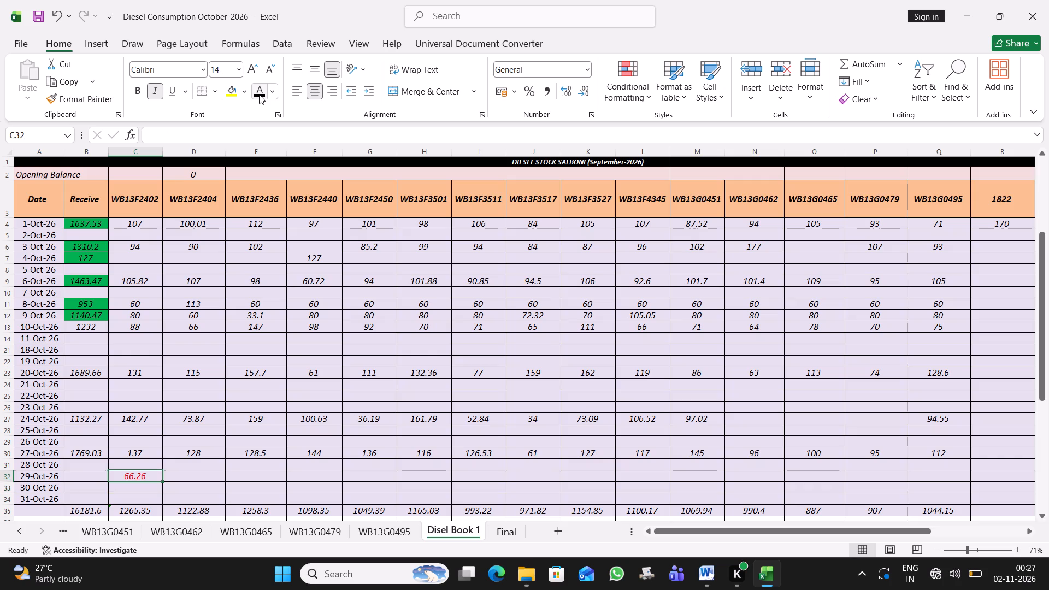
pyautogui.click(259, 95)
pyautogui.press('Right')
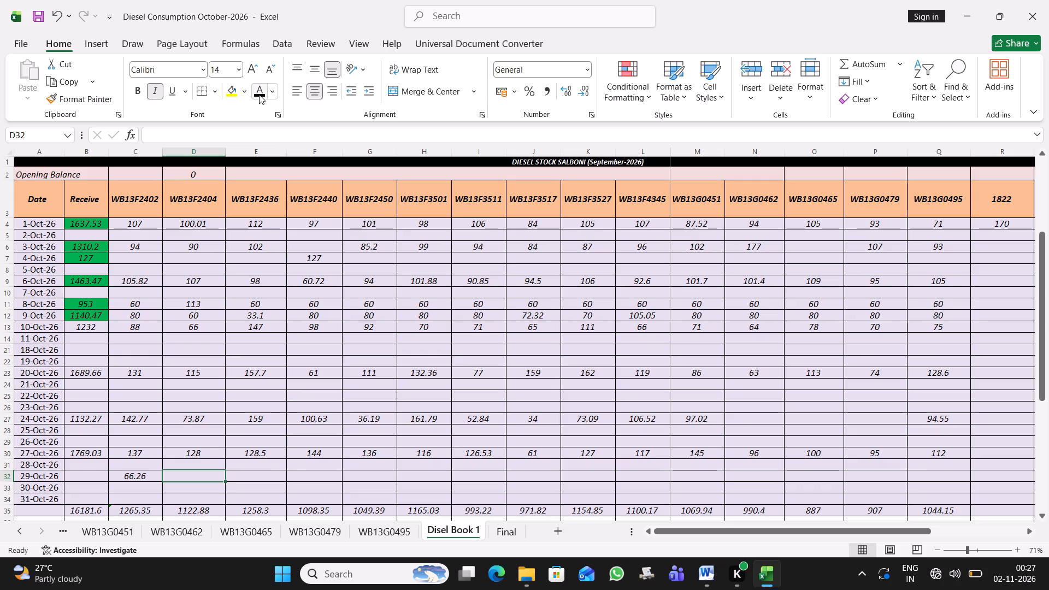
pyautogui.write('73.04')
pyautogui.press('Right')
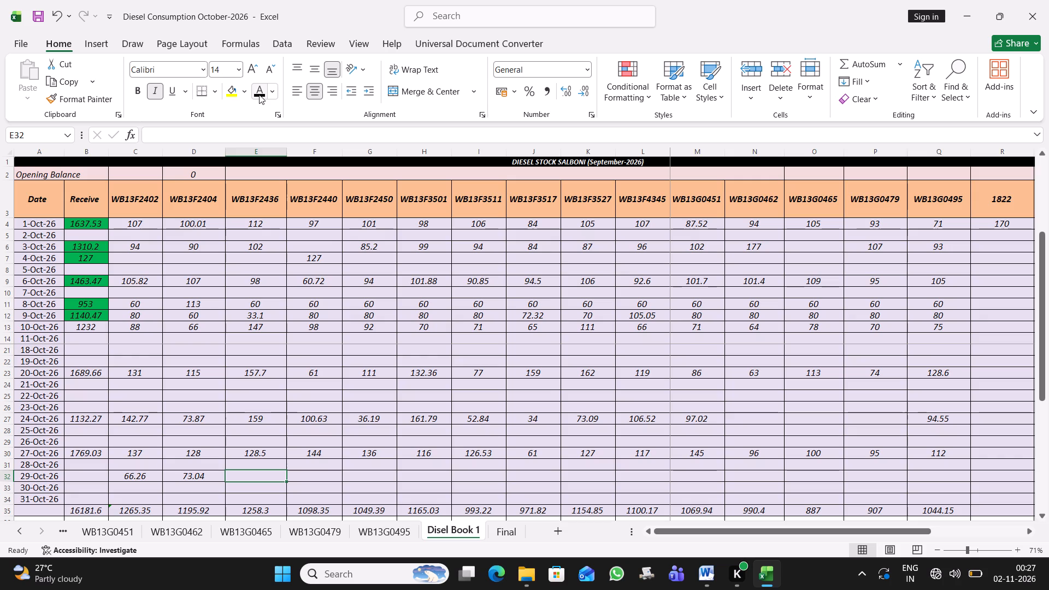
pyautogui.press('5')
pyautogui.press('0')
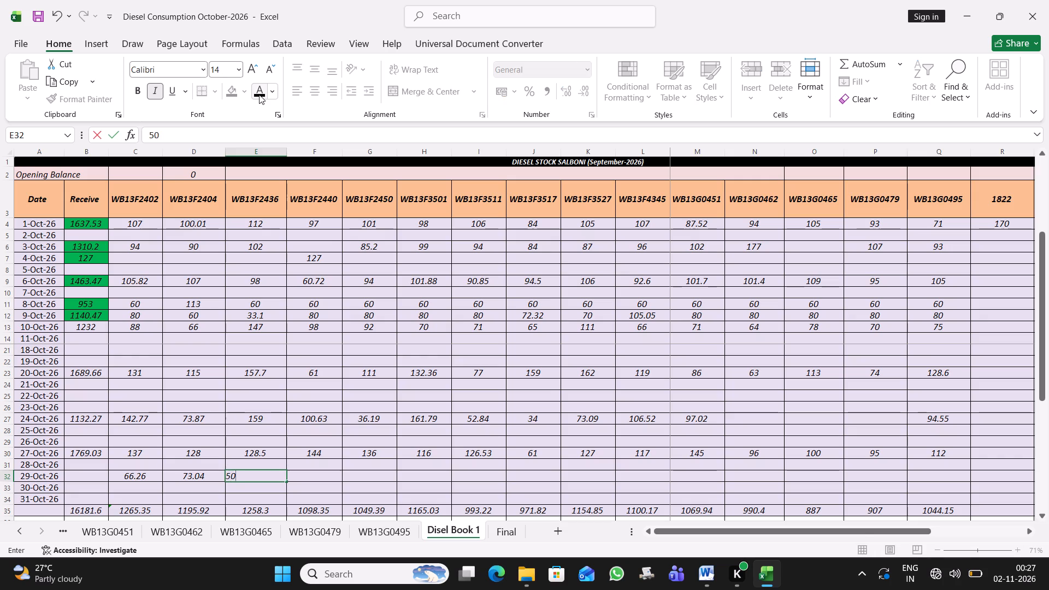
pyautogui.press('Right')
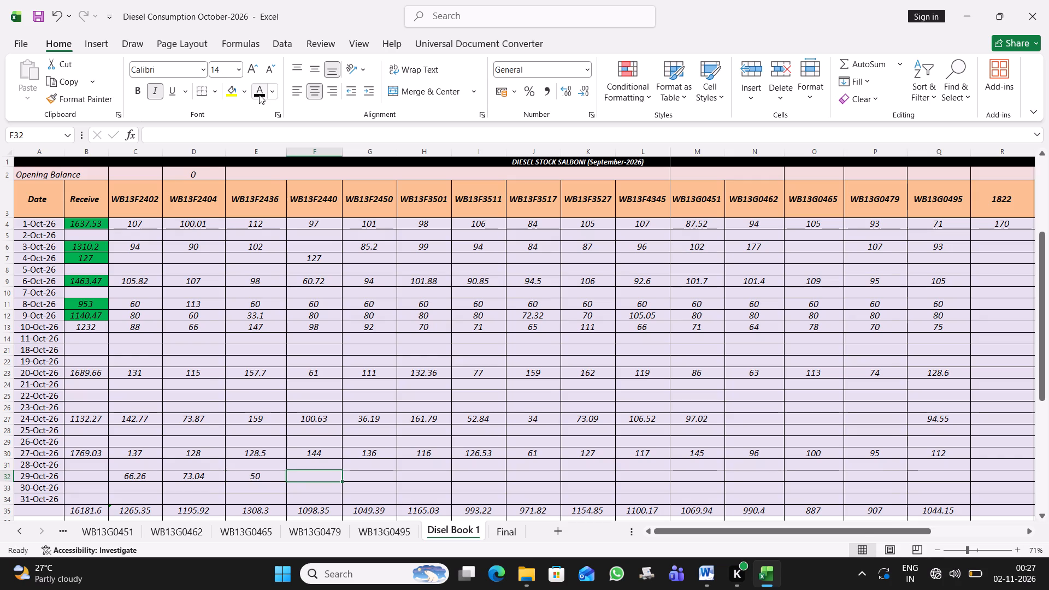
pyautogui.write('71.17')
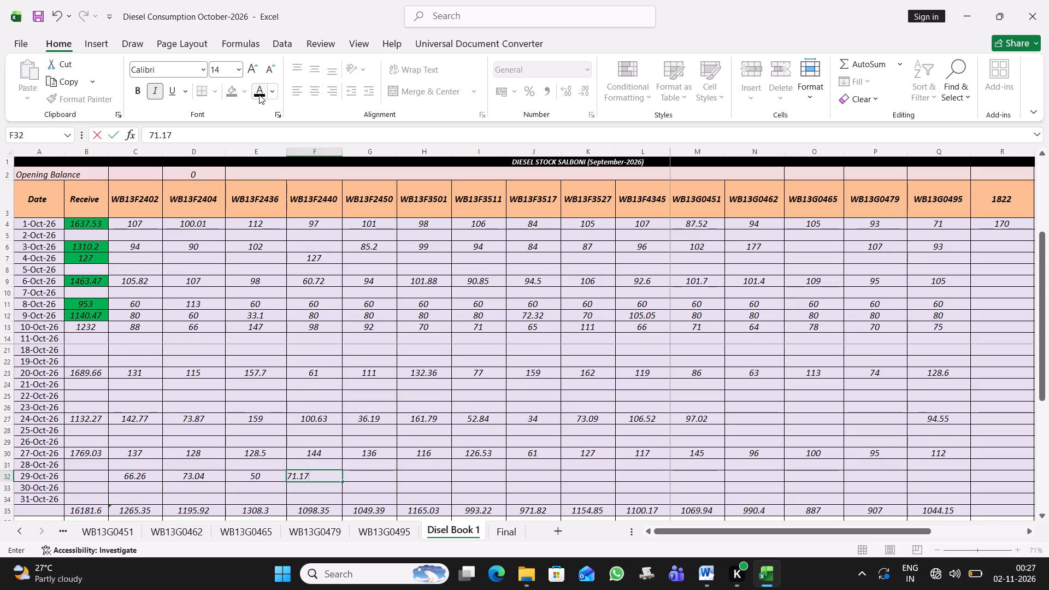
pyautogui.press('Right')
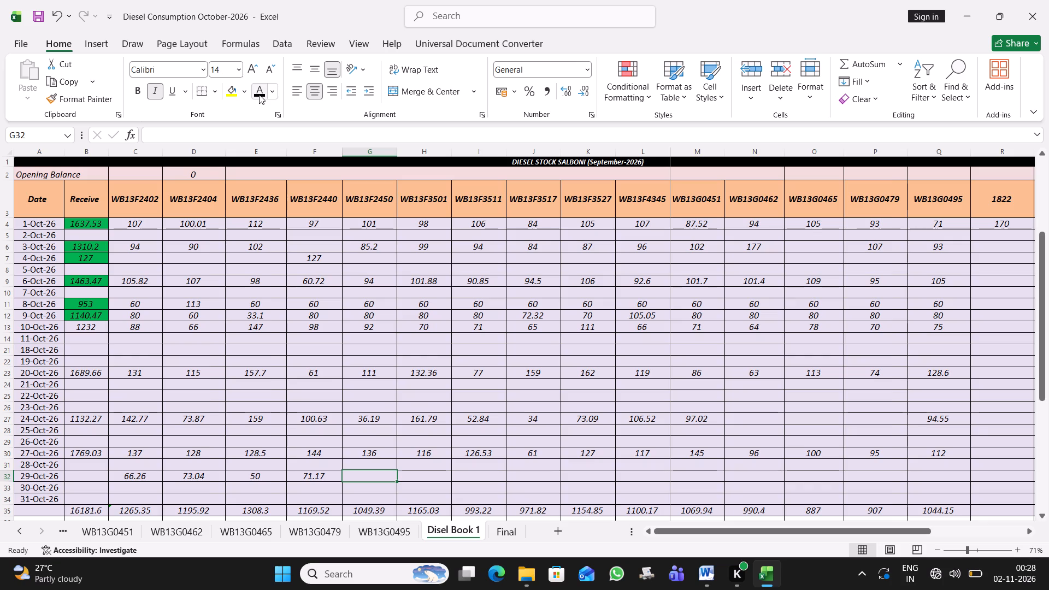
pyautogui.press('Right')
pyautogui.press('Right')
pyautogui.press('Right')
pyautogui.press('Right')
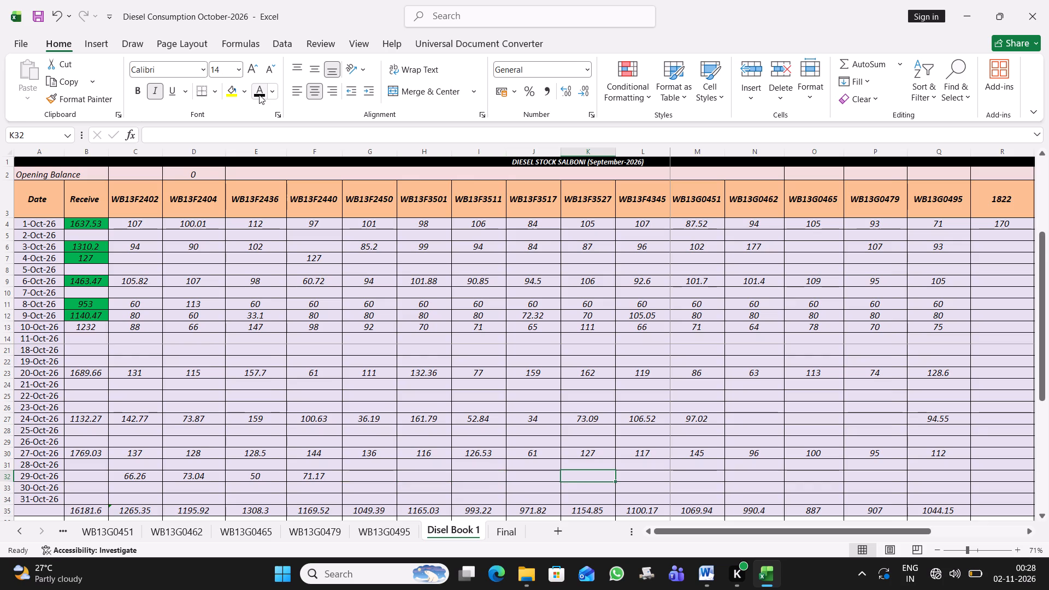
pyautogui.press('Right')
pyautogui.press('Right')
pyautogui.press('Right')
pyautogui.press('Right')
pyautogui.press('Right')
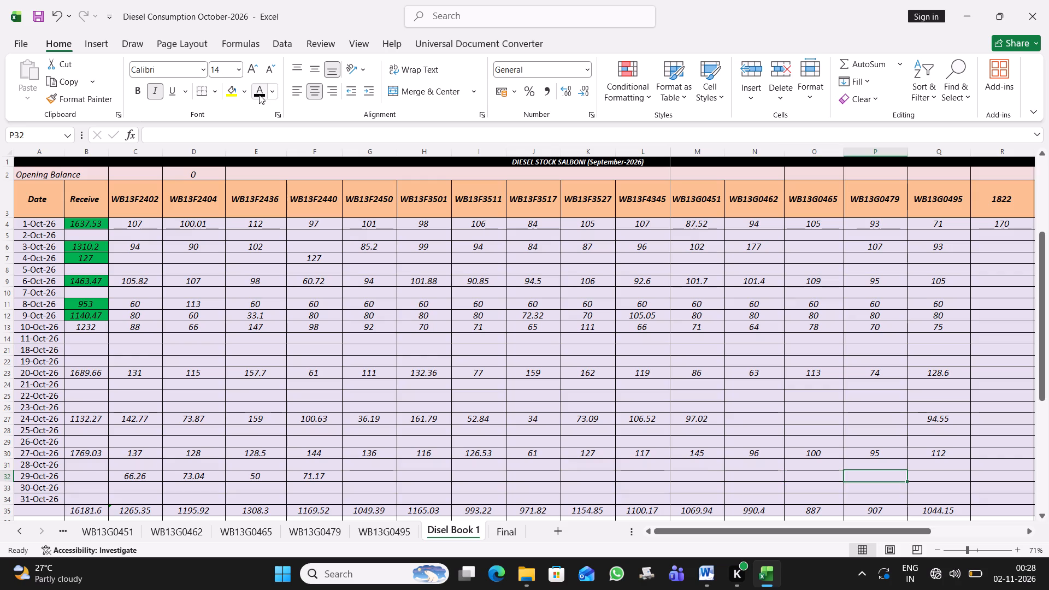
pyautogui.write('81')
pyautogui.press('Right')
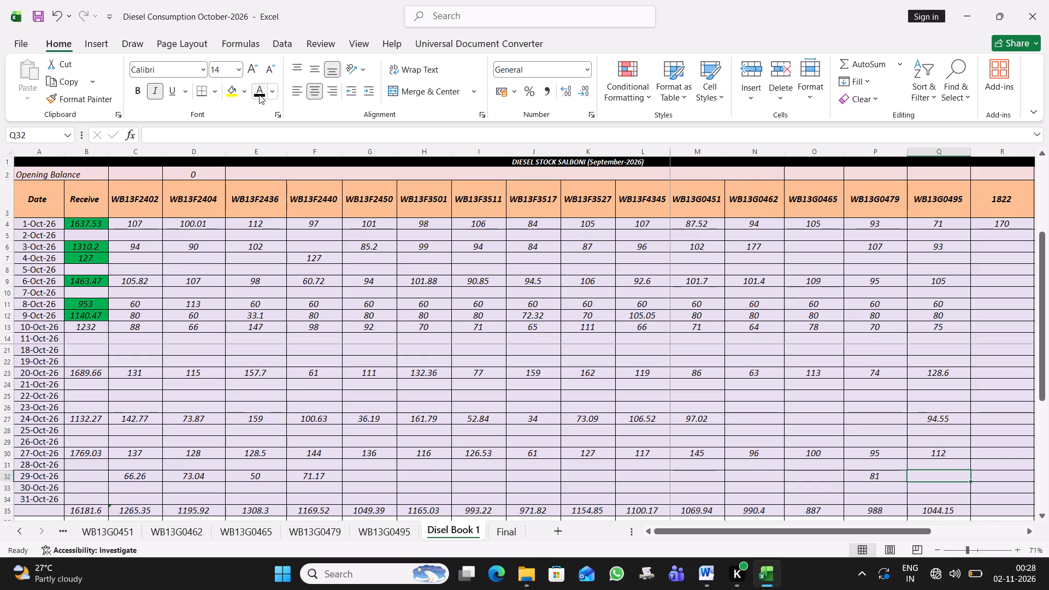
pyautogui.press('Left')
pyautogui.press('Left')
pyautogui.press('Left')
pyautogui.press('Left')
pyautogui.press('Left')
pyautogui.press('Left')
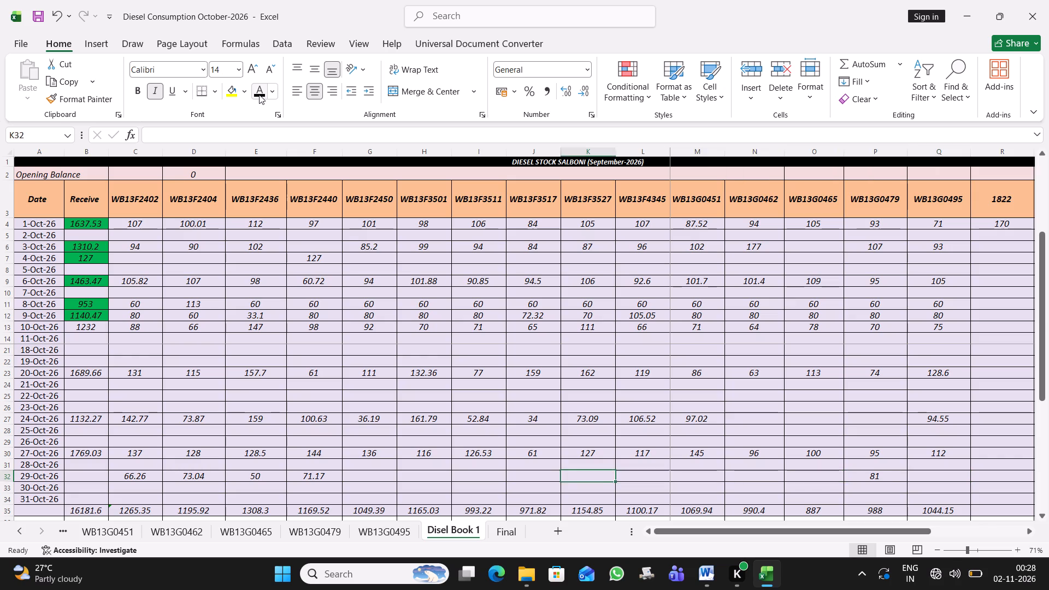
pyautogui.press('Left')
pyautogui.press('Left')
pyautogui.press('Left')
pyautogui.press('Left')
pyautogui.press('Left')
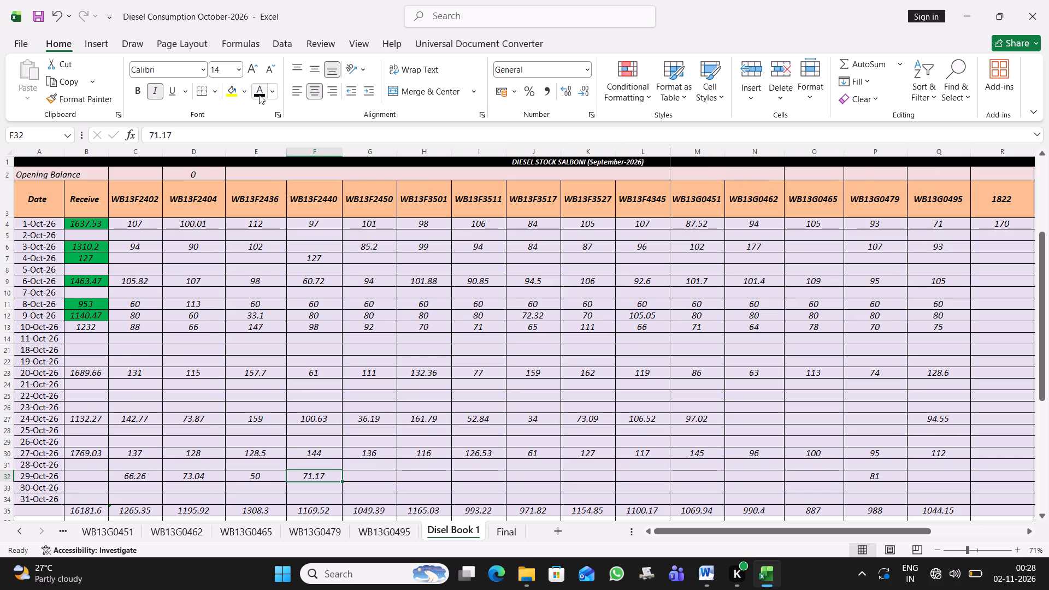
pyautogui.press('Right')
pyautogui.press('Right')
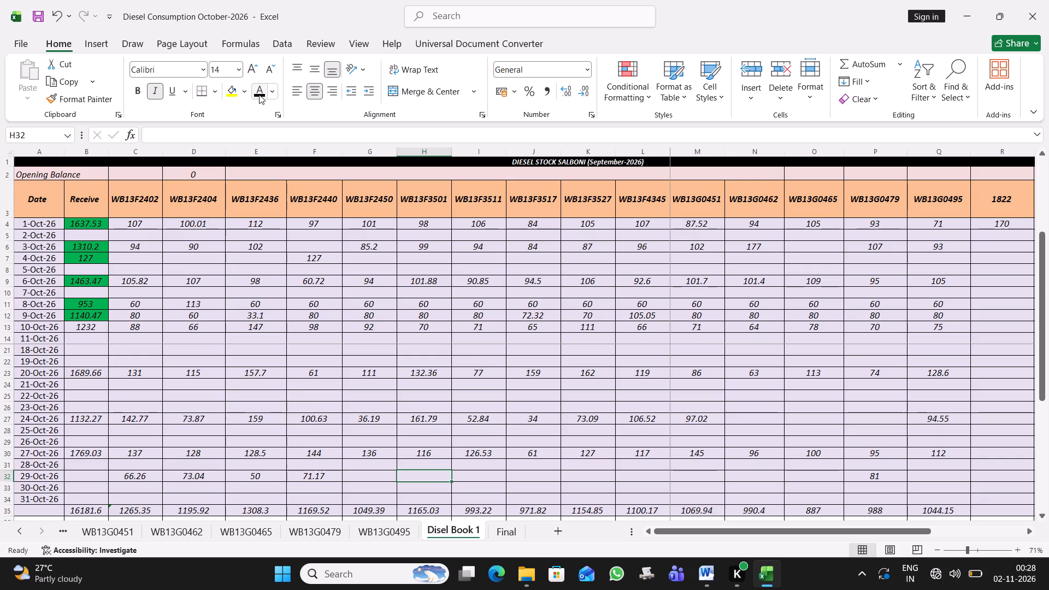
pyautogui.write('64.')
pyautogui.write('77')
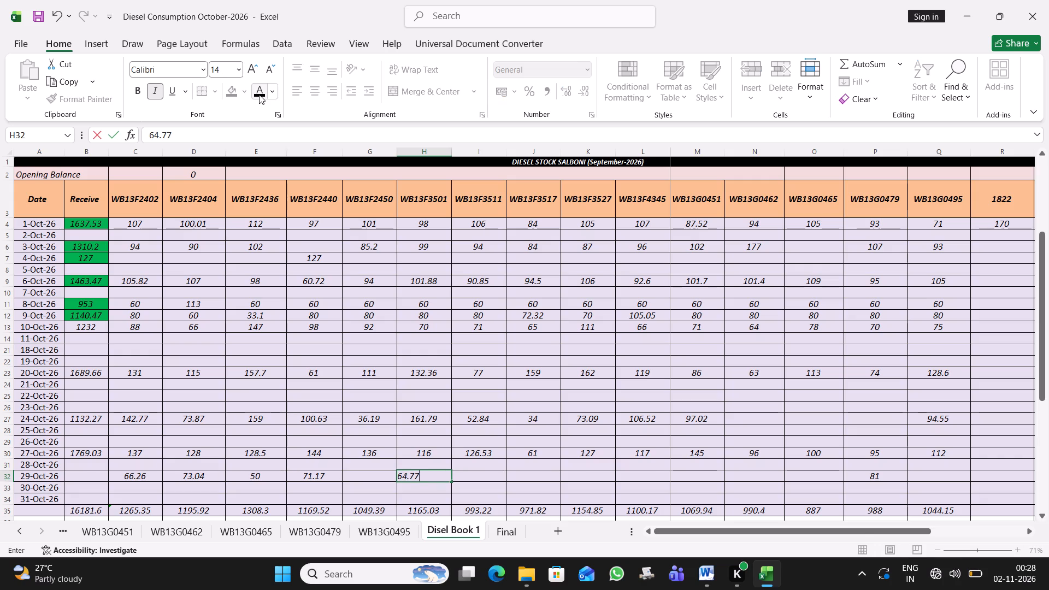
pyautogui.press('Right')
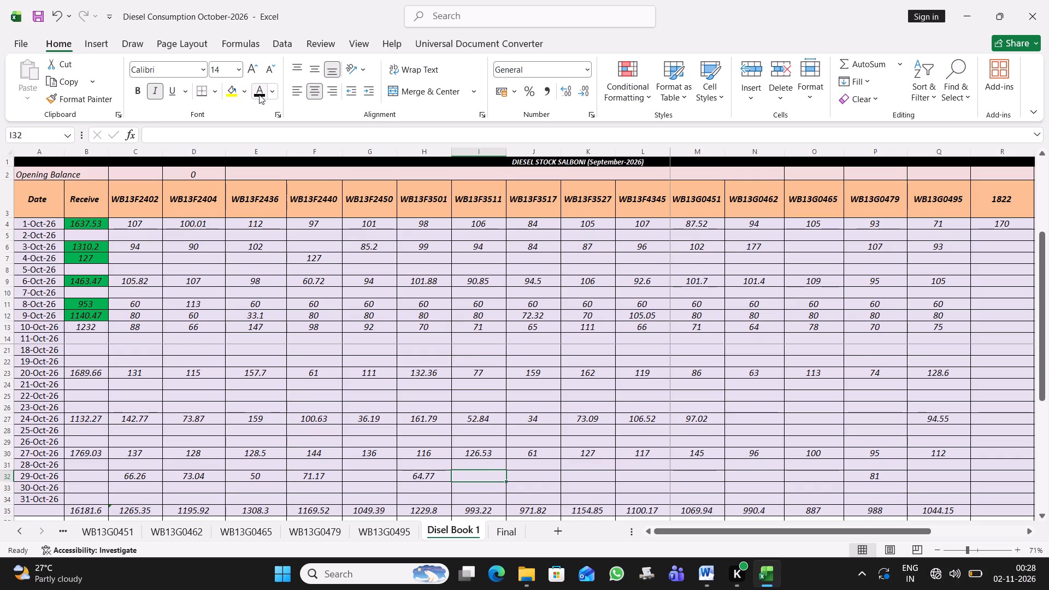
pyautogui.press('Right')
pyautogui.press('Right')
pyautogui.press('Right')
pyautogui.press('Right')
pyautogui.press('Right')
pyautogui.press('Right')
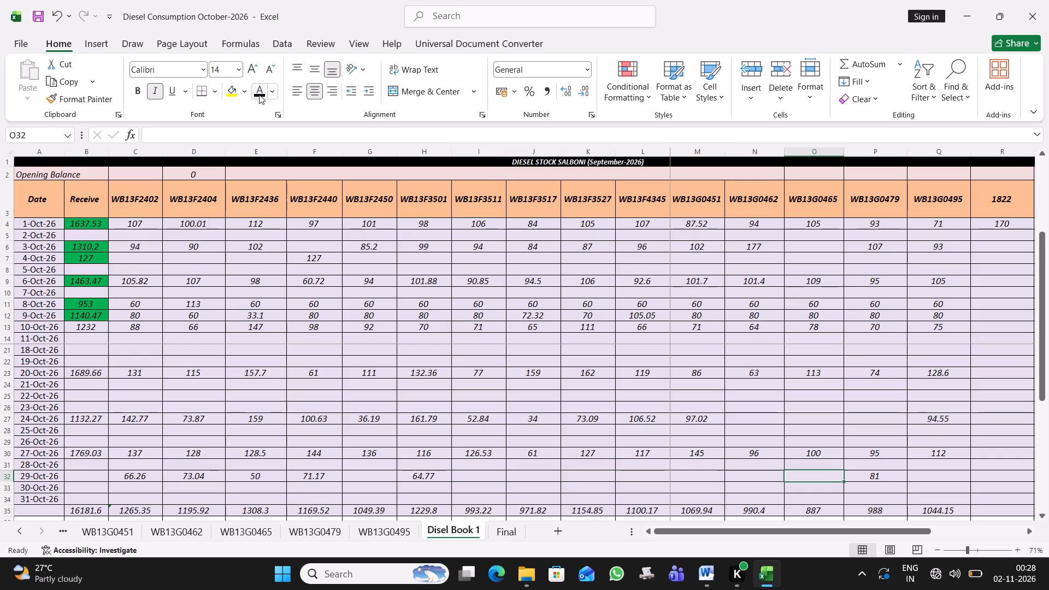
pyautogui.press('Right')
pyautogui.press('Right')
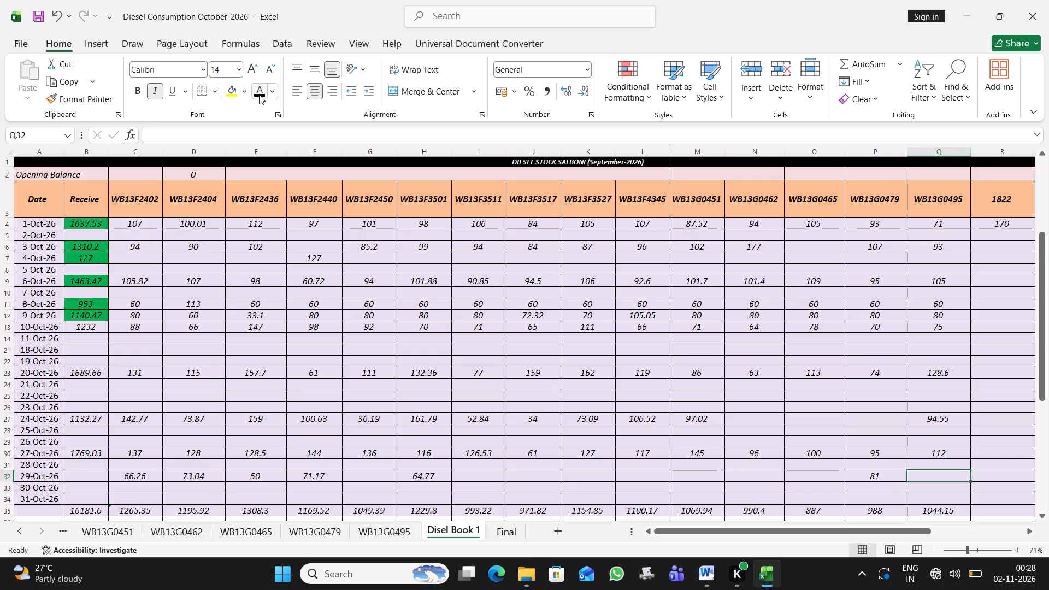
pyautogui.write('63.49')
pyautogui.press('Left')
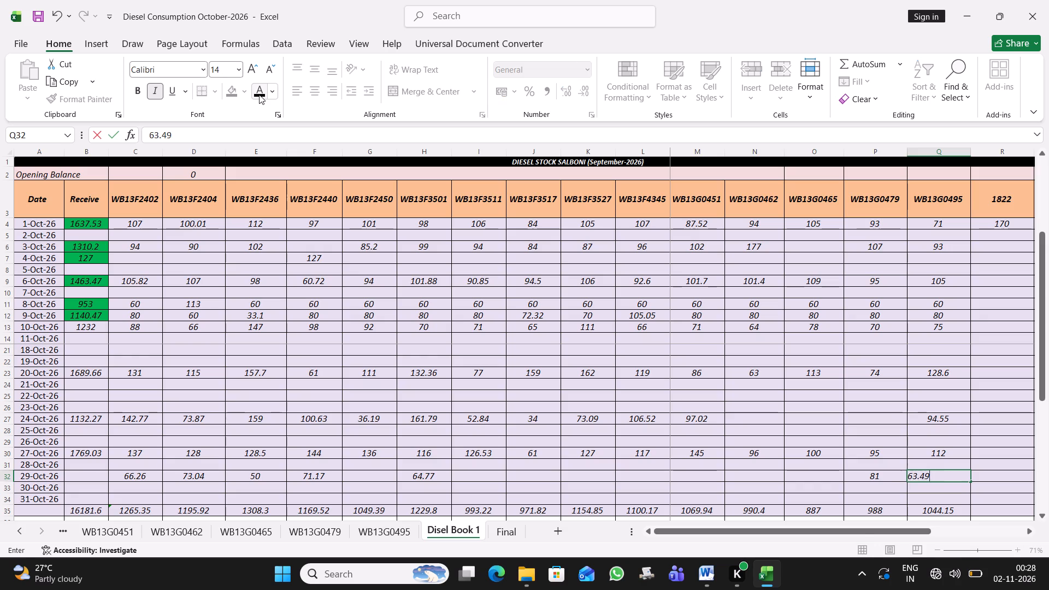
pyautogui.press('Left')
pyautogui.press('Left')
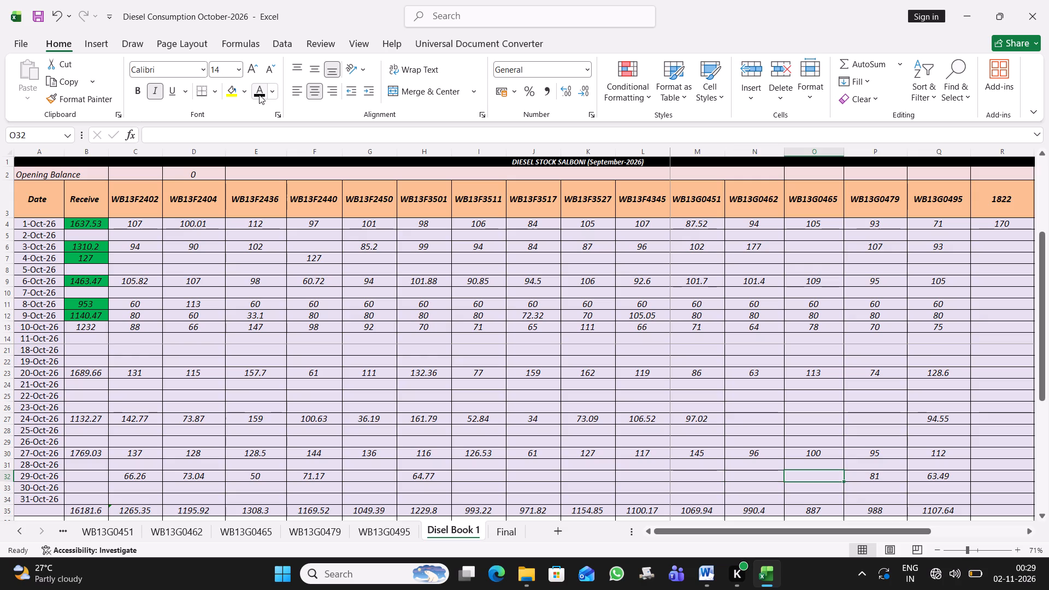
pyautogui.write('58')
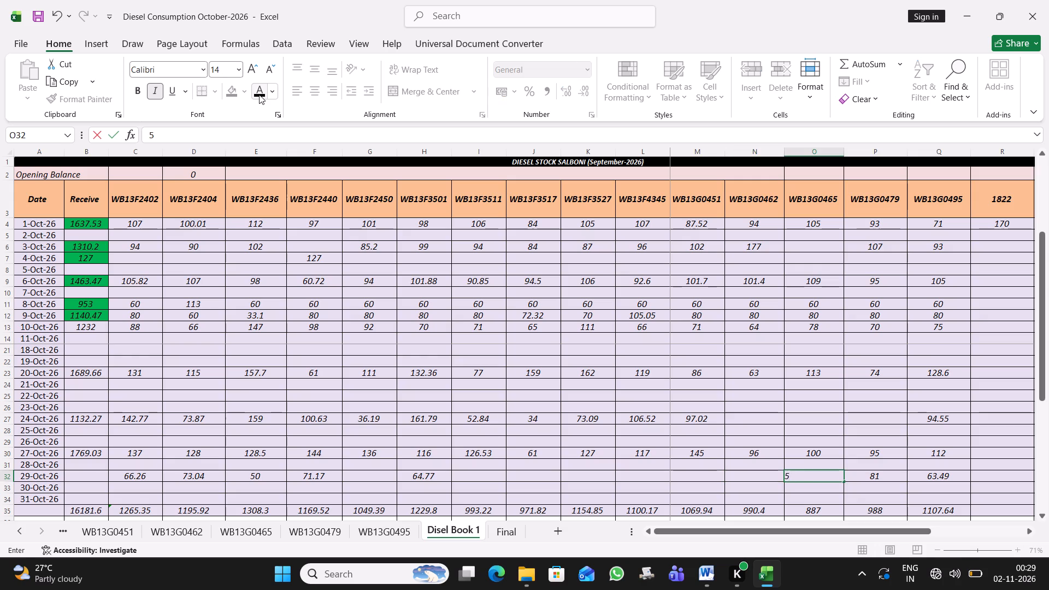
pyautogui.press('Left')
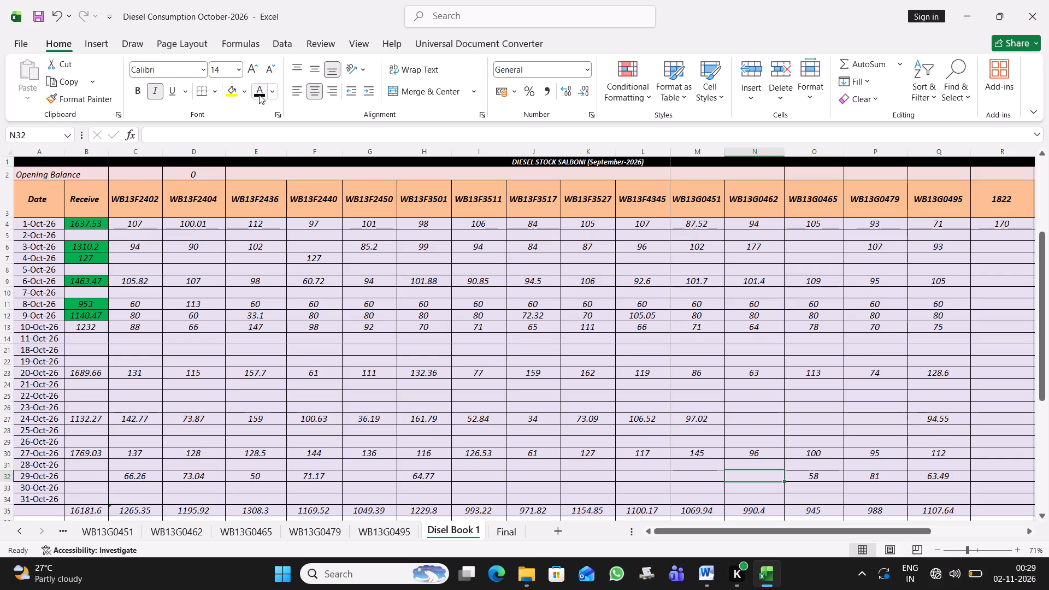
pyautogui.press('Left')
pyautogui.press('Left')
pyautogui.press('Left')
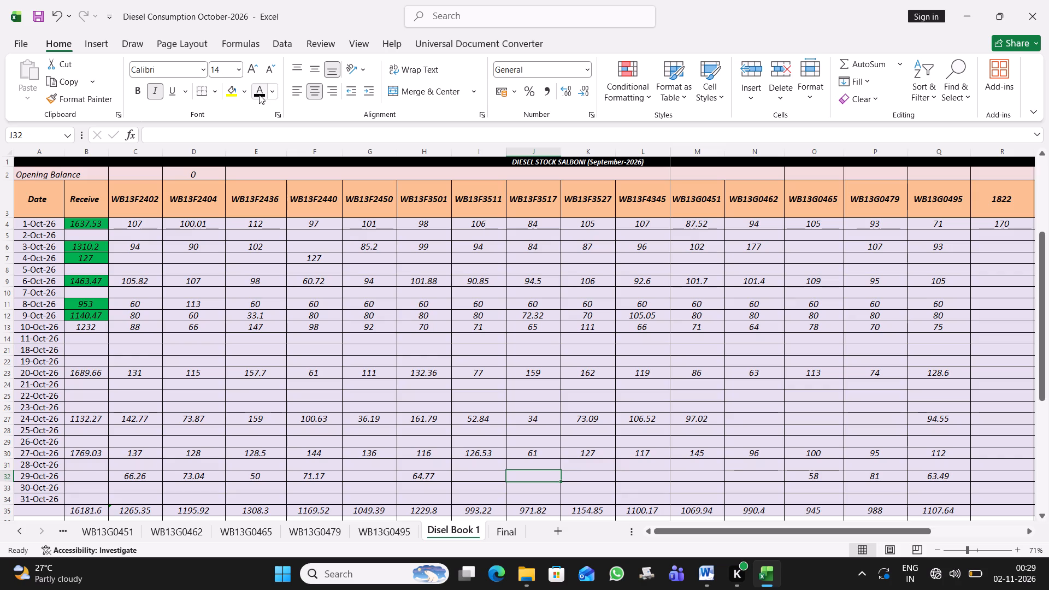
pyautogui.write('55.0')
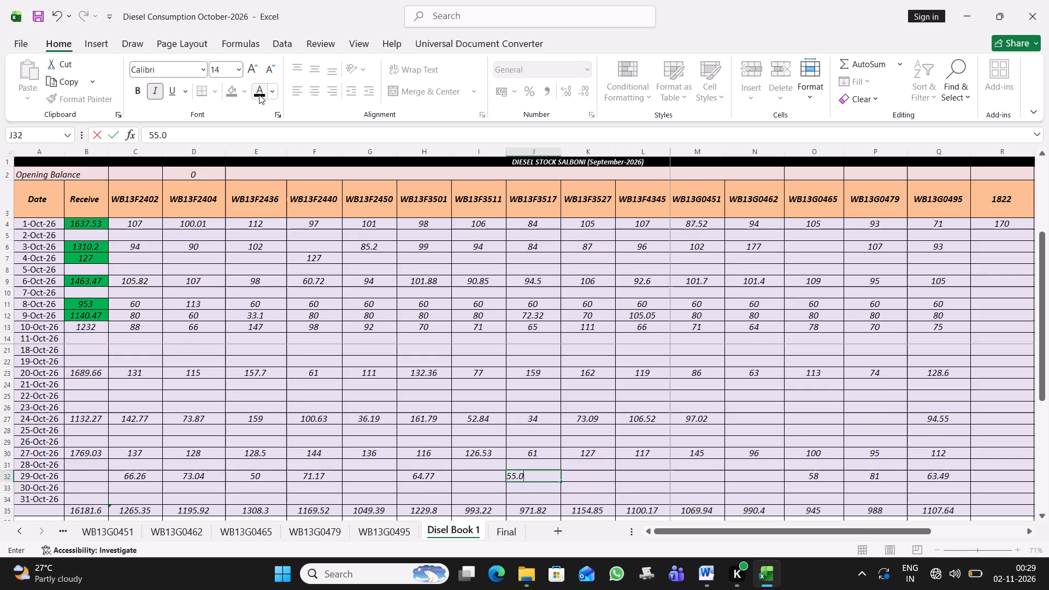
pyautogui.press('3')
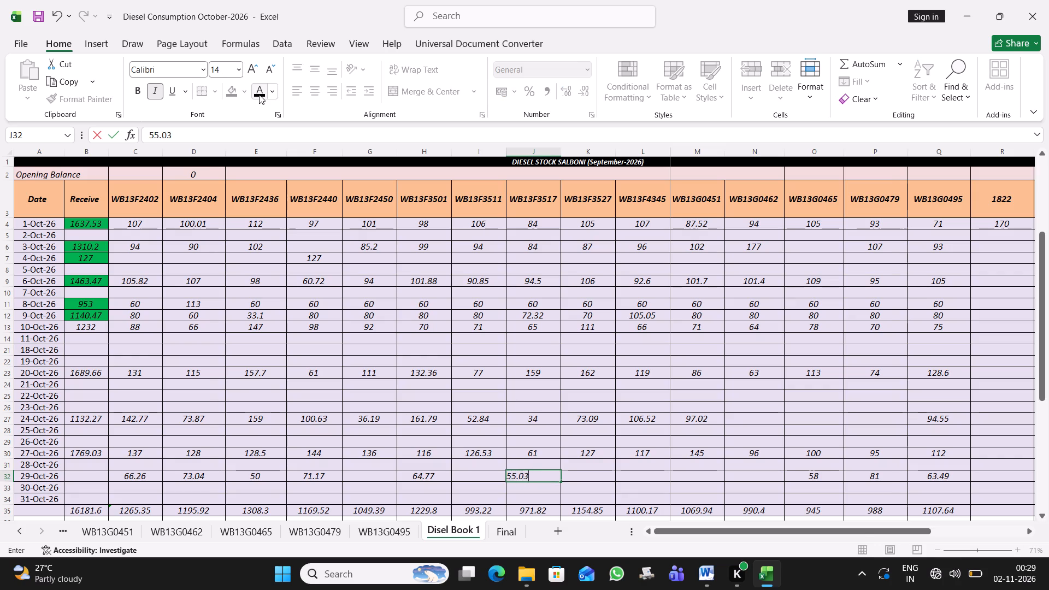
pyautogui.press('Right')
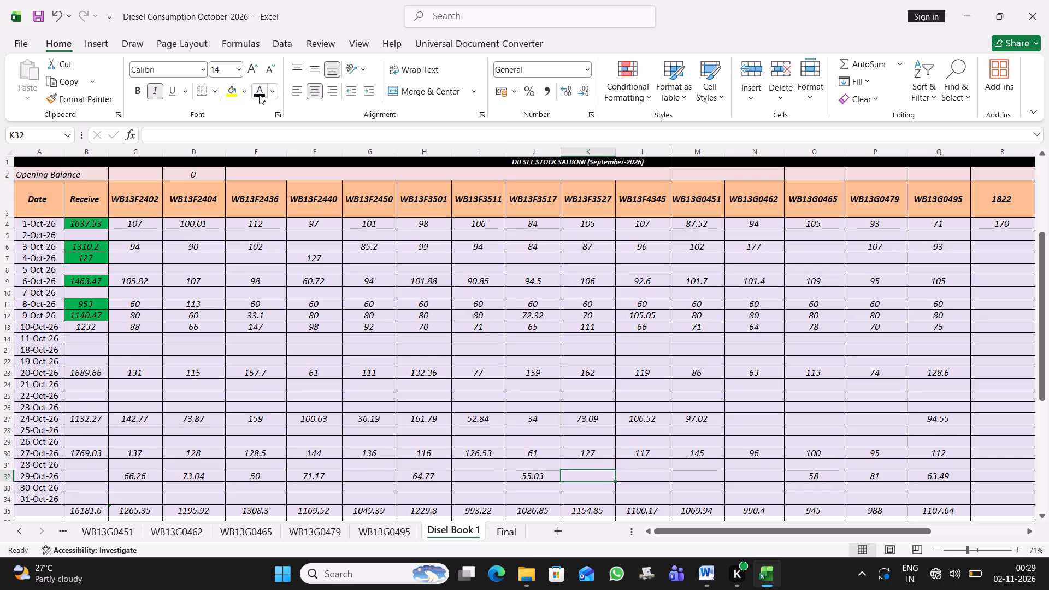
pyautogui.press('Right')
pyautogui.press('Right')
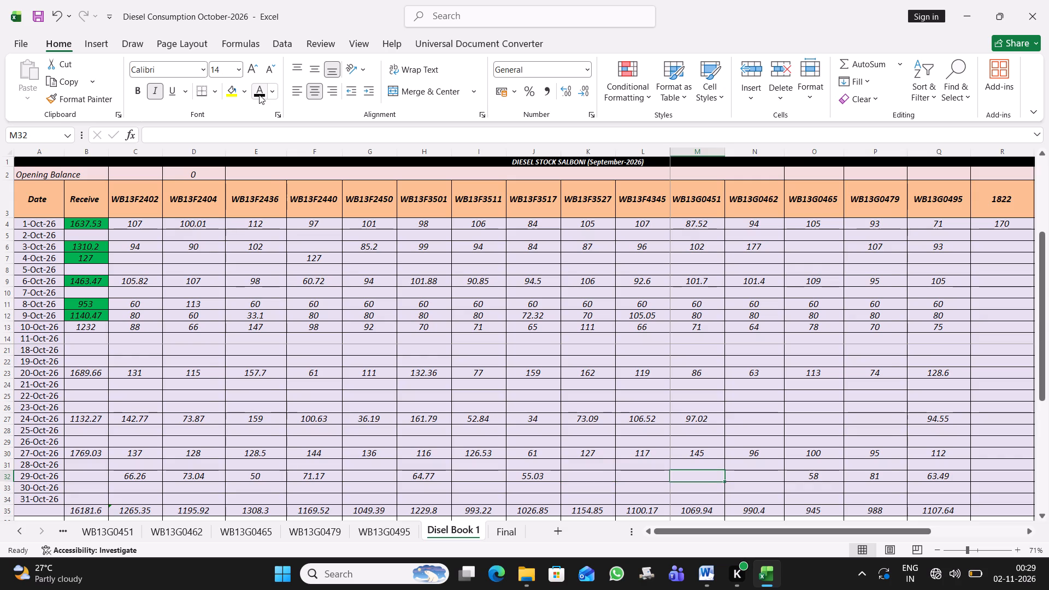
pyautogui.write('68.')
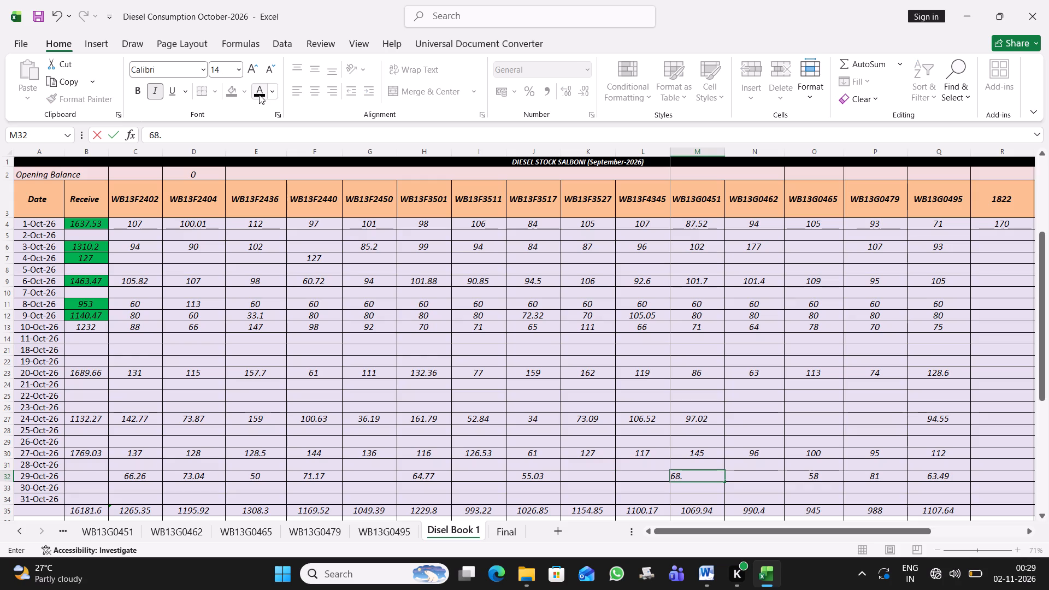
pyautogui.write('03')
pyautogui.press('Return')
# Check the day's consumption for 29-Oct-26 and enter 650.79 as that date's matching receipt.
pyautogui.press('Up')
pyautogui.press('Right')
pyautogui.press('Right')
pyautogui.press('Right')
pyautogui.press('Right')
pyautogui.press('Right')
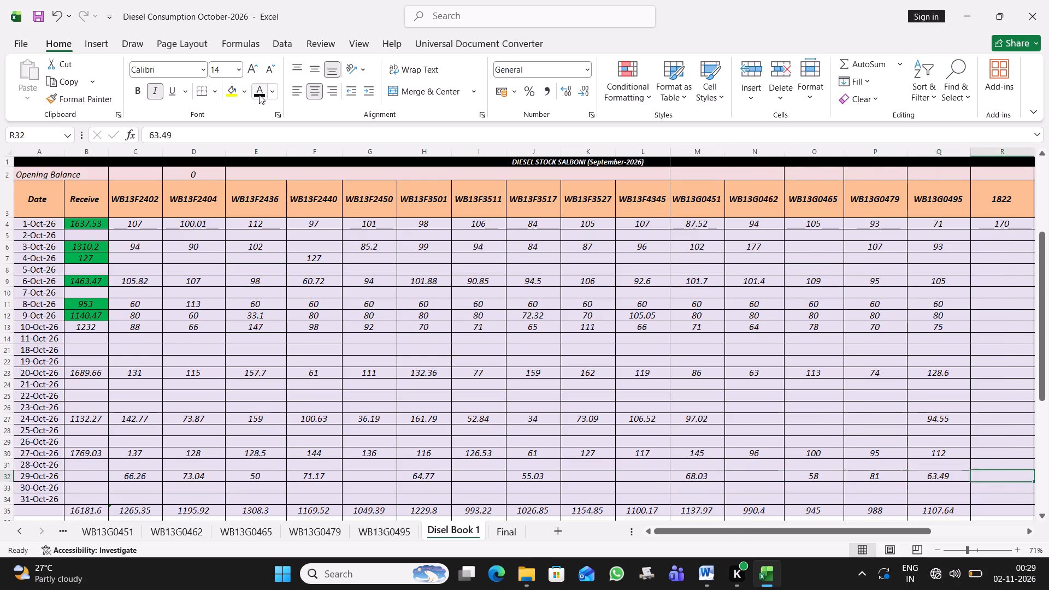
pyautogui.press('Right')
pyautogui.press('Right')
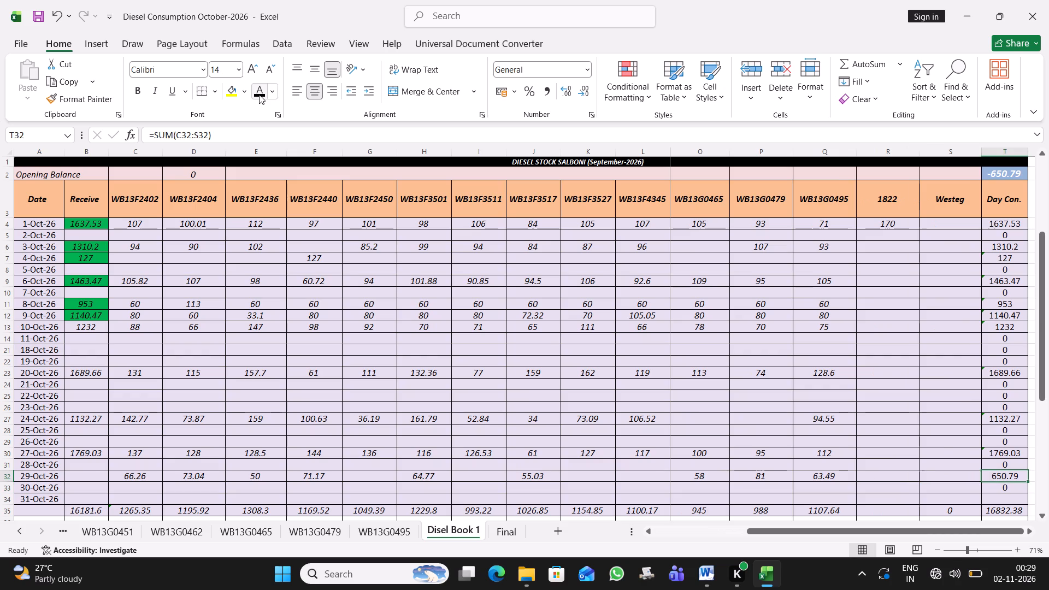
pyautogui.press('Left')
pyautogui.press('Left')
pyautogui.press('Left')
pyautogui.press('Left')
pyautogui.press('Left')
pyautogui.press('Left')
pyautogui.press('Left')
pyautogui.press('Left')
pyautogui.press('Left')
pyautogui.press('Left')
pyautogui.press('Left')
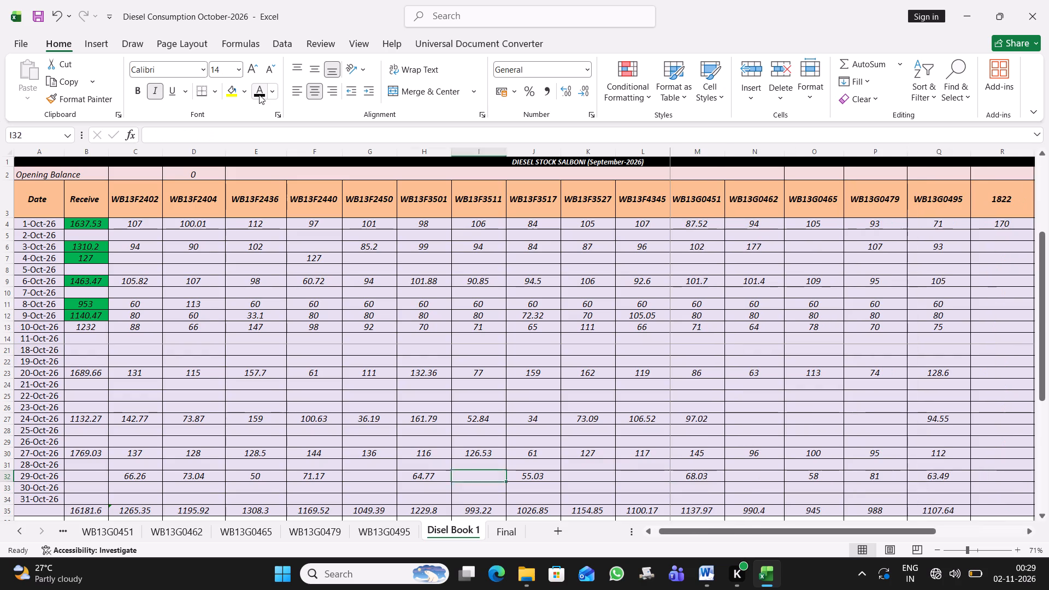
pyautogui.press('Left')
pyautogui.press('Left')
pyautogui.press('Left')
pyautogui.press('Left')
pyautogui.press('Left')
pyautogui.press('Left')
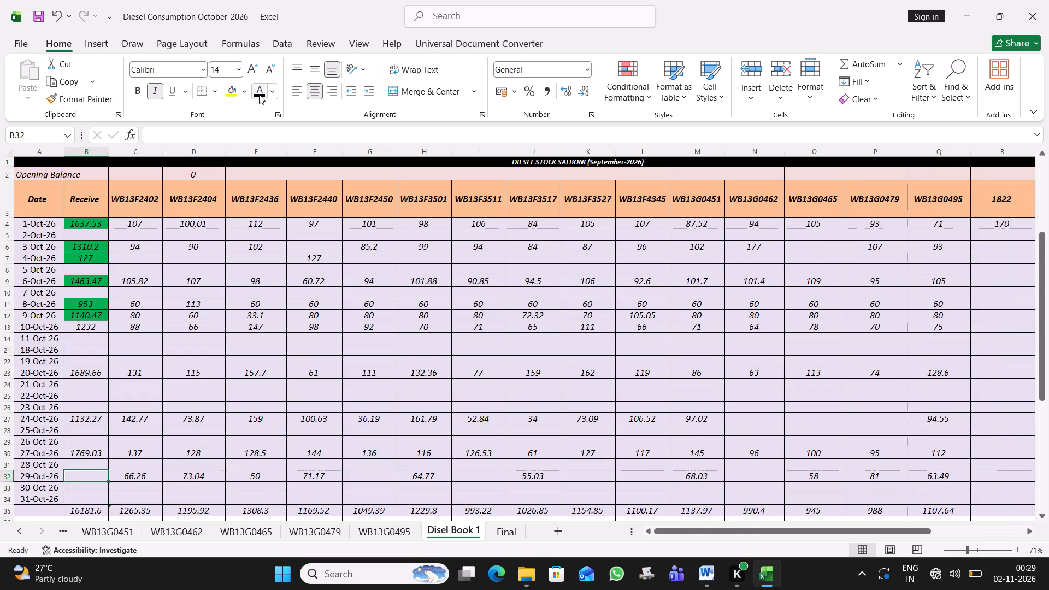
pyautogui.write('650.79')
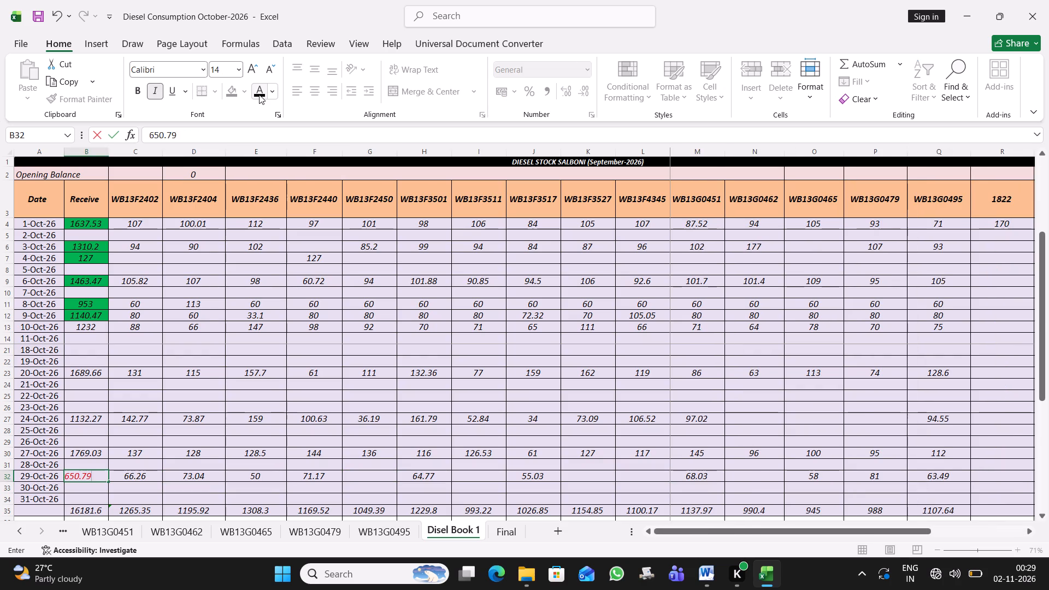
pyautogui.press('Return')
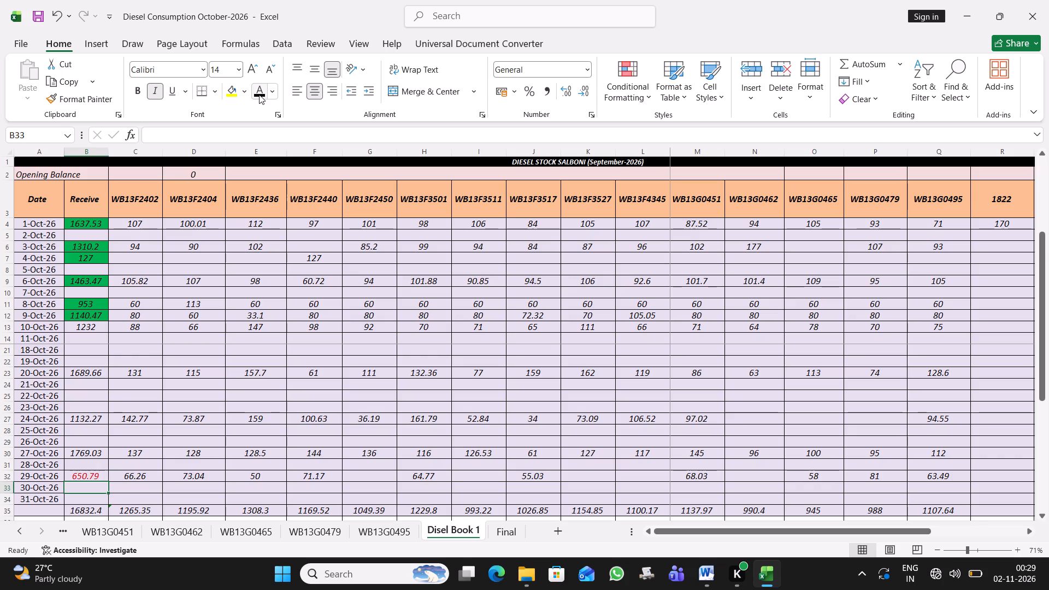
# Set the font colour of the 29-Oct-26 receipt to black.
pyautogui.press('Up')
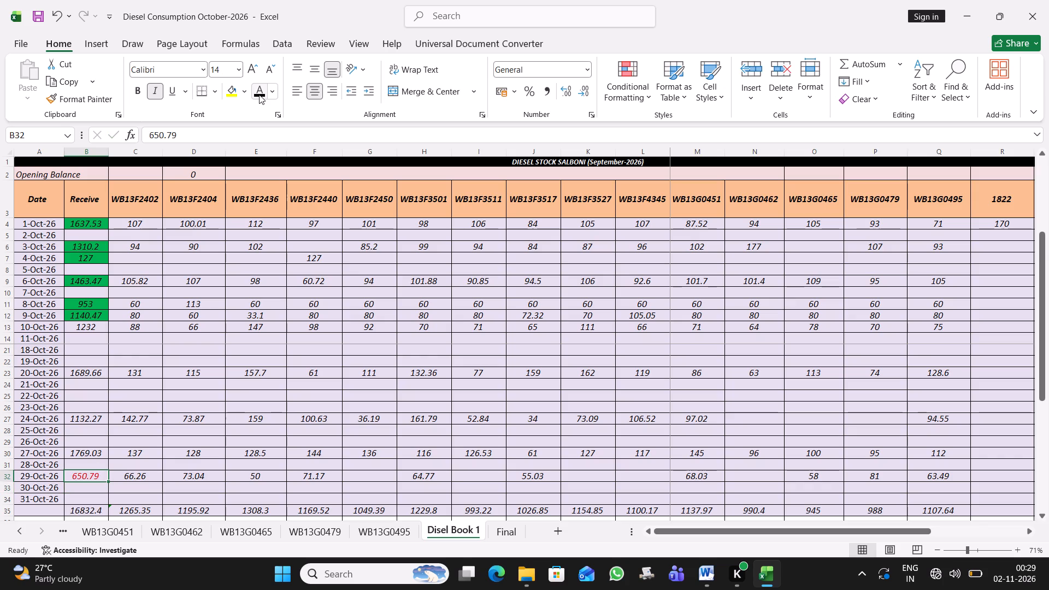
pyautogui.click(259, 95)
pyautogui.press('Return')
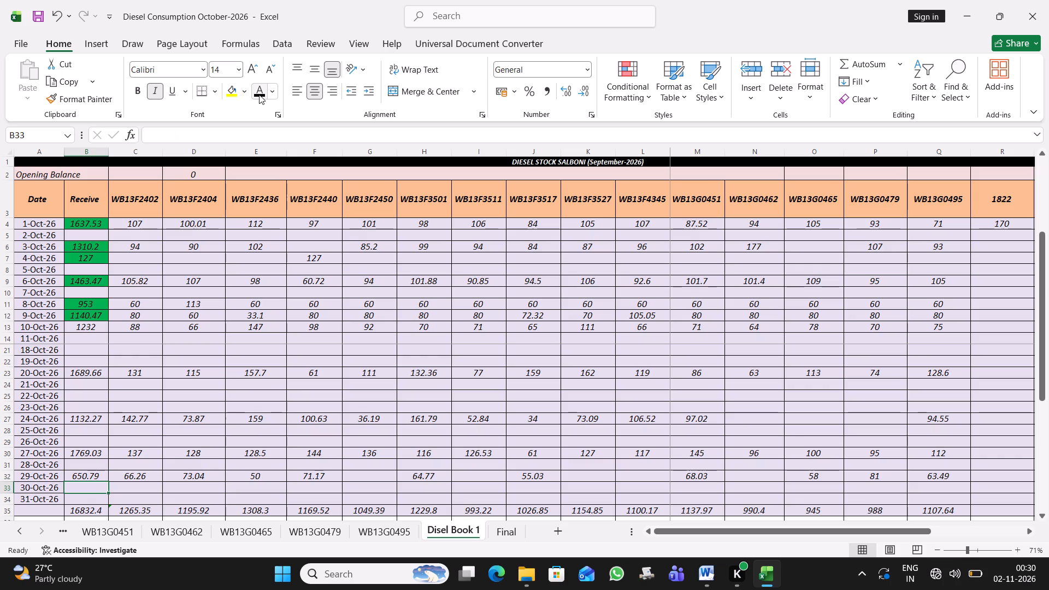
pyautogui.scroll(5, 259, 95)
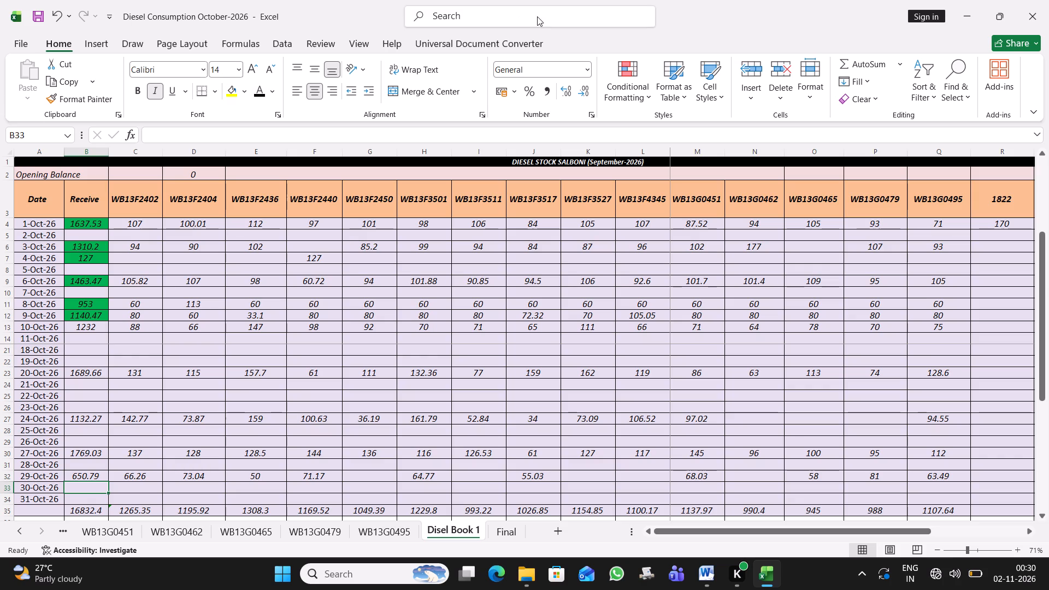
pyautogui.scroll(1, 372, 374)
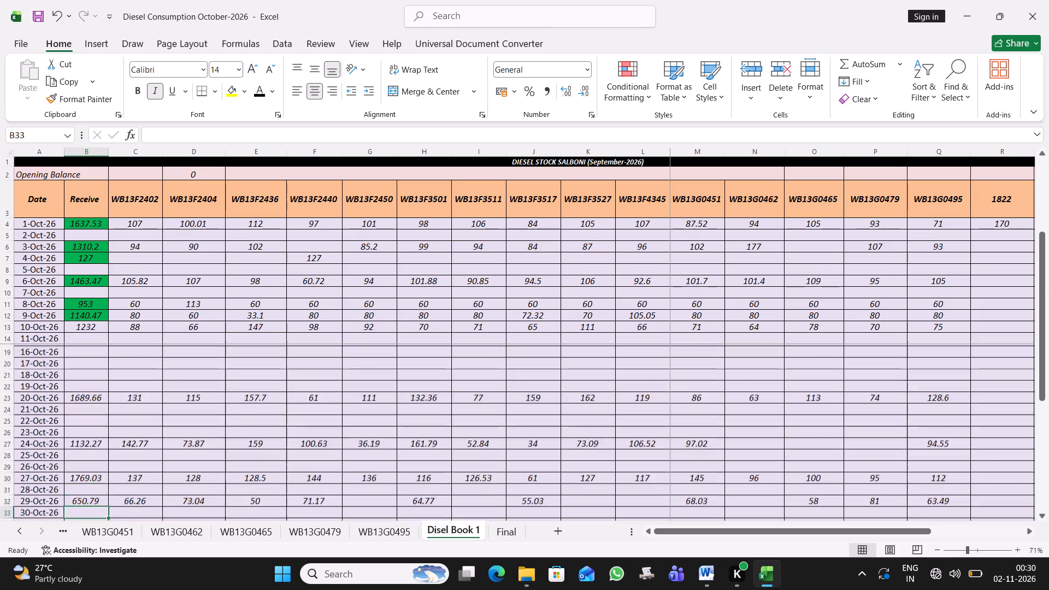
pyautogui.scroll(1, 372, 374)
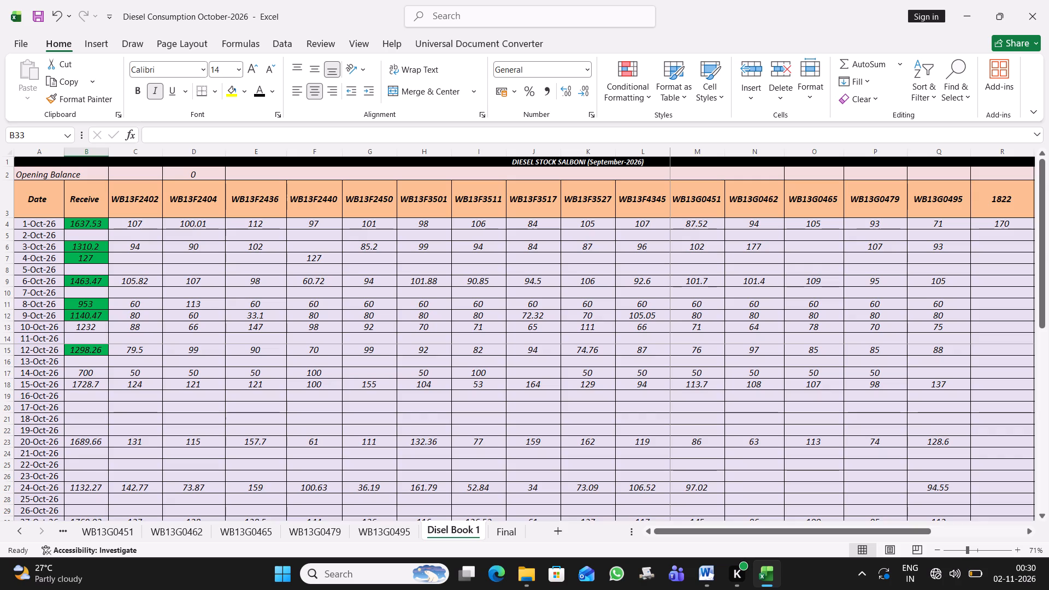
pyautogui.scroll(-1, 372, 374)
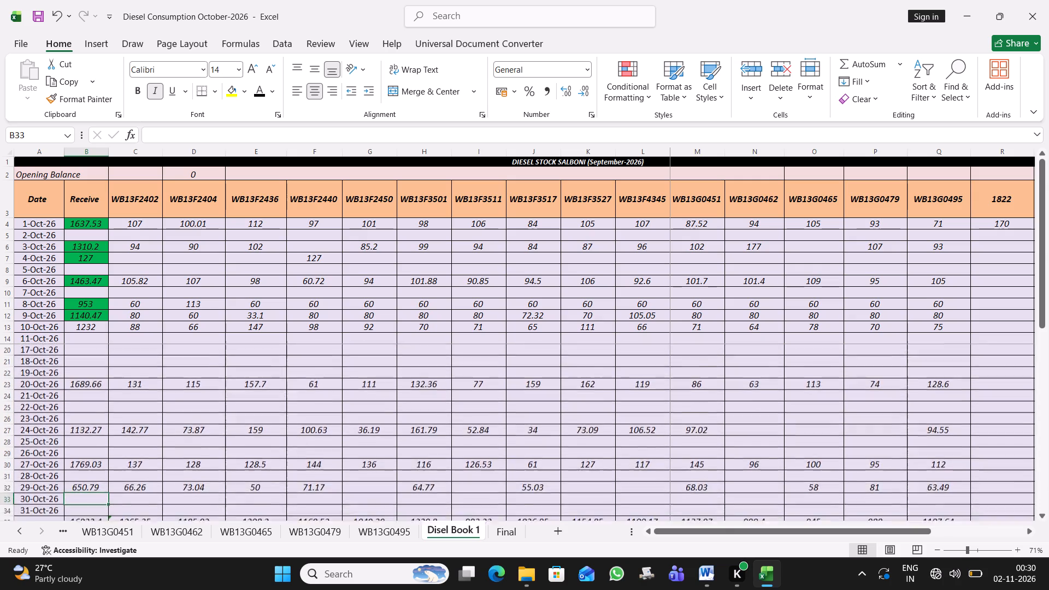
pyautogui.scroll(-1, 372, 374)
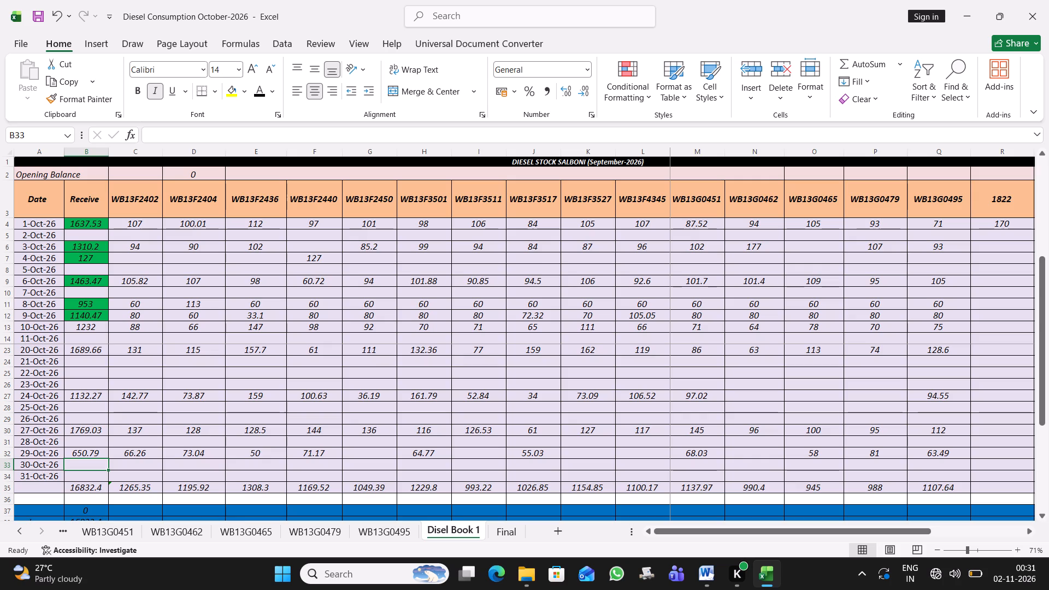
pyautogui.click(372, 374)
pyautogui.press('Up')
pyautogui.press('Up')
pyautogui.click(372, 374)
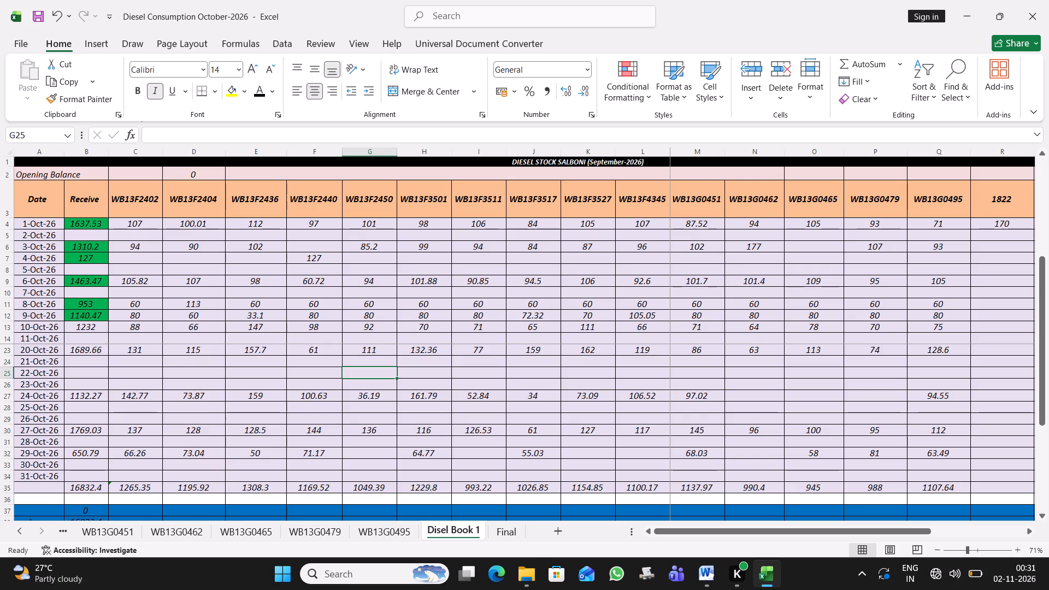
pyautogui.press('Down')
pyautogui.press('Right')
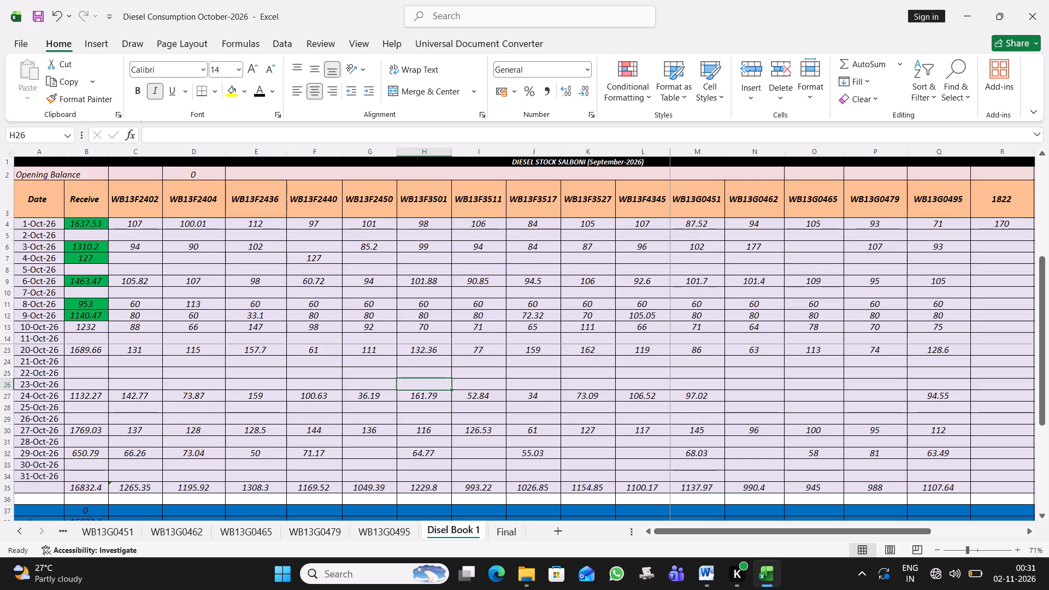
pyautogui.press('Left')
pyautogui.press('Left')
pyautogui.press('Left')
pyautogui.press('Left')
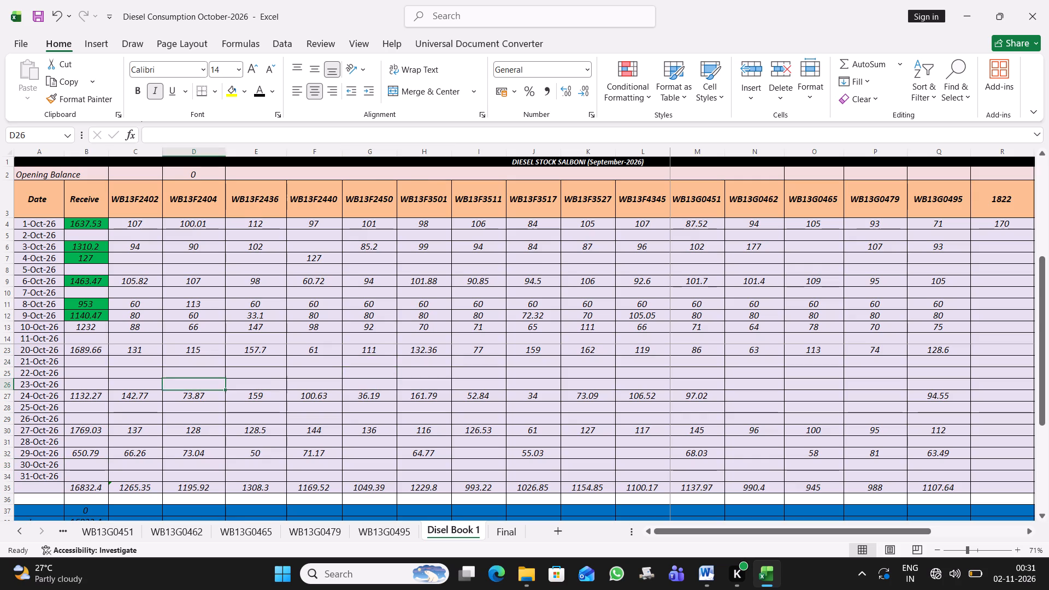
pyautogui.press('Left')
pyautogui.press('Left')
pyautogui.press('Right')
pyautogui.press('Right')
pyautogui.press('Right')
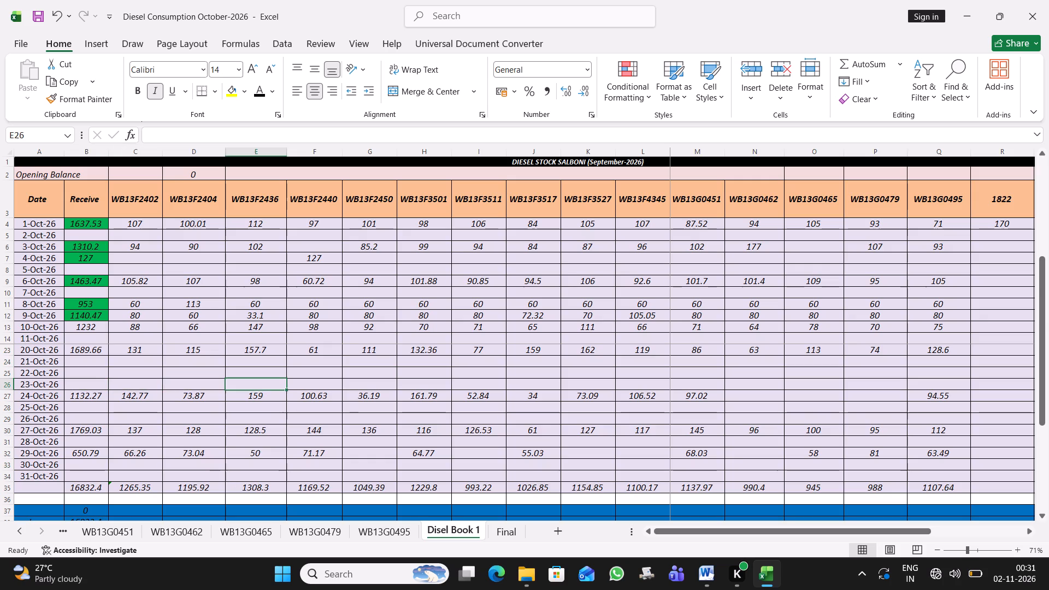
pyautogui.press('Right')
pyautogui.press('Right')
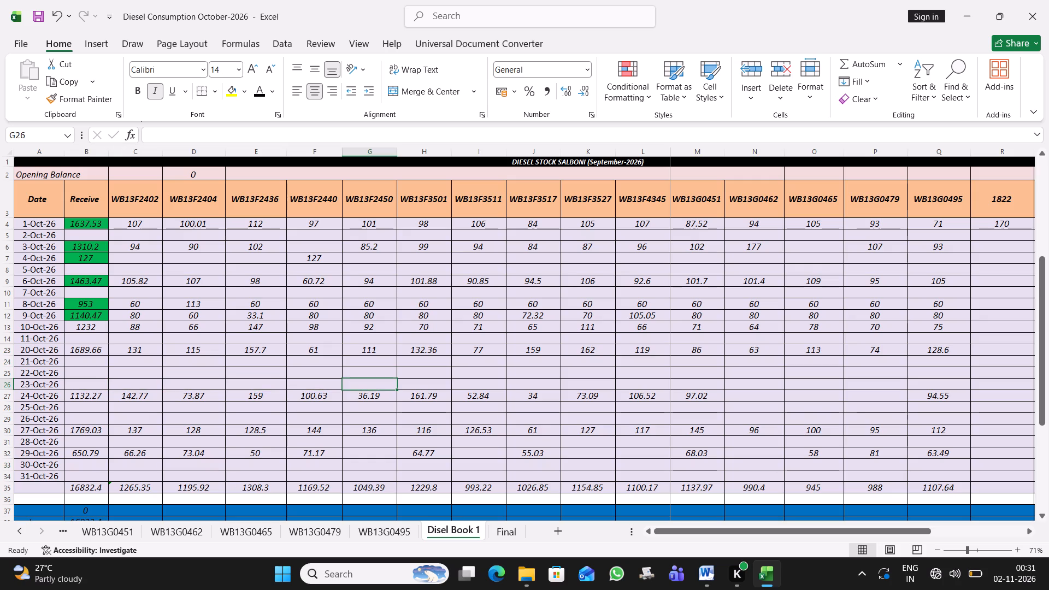
# Fill the Receive cells for 27-Oct-26, 24-Oct-26 and 20-Oct-26 with the standard green colour.
pyautogui.click(90, 425)
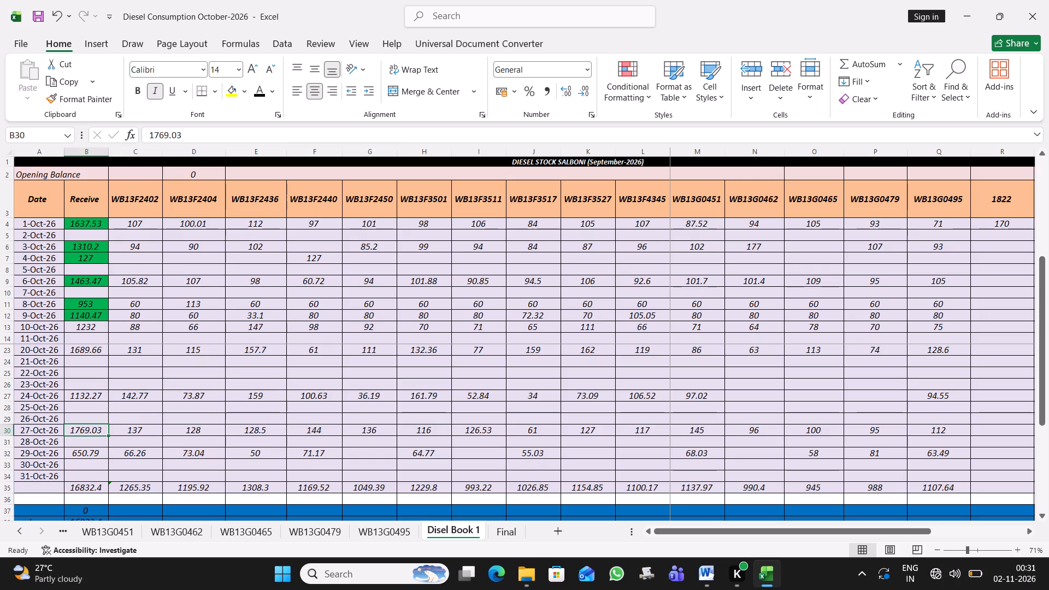
pyautogui.click(247, 95)
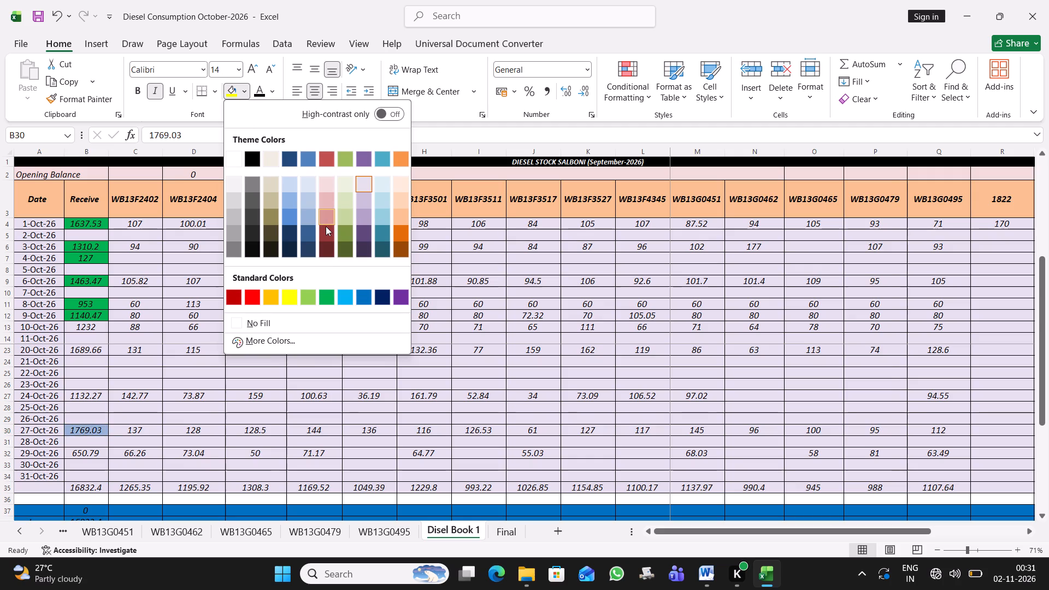
pyautogui.click(323, 301)
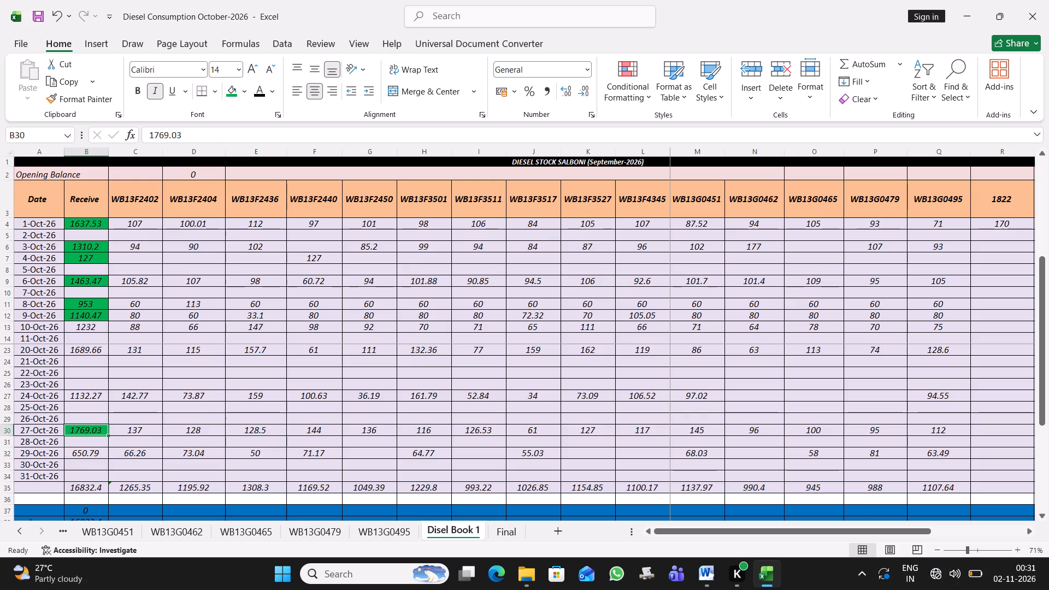
pyautogui.press('Up')
pyautogui.press('Up')
pyautogui.press('Up')
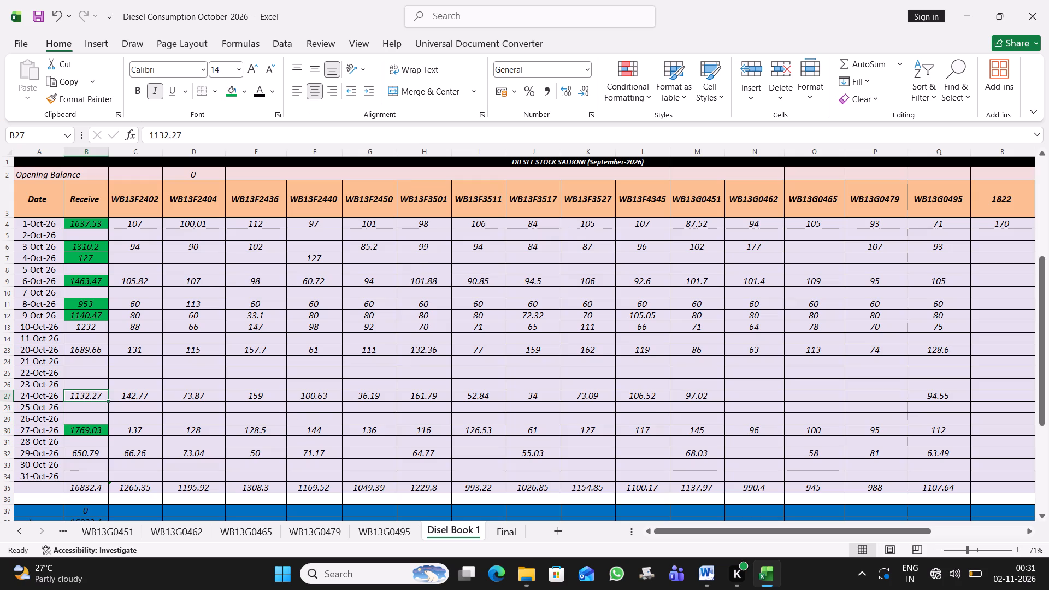
pyautogui.click(228, 93)
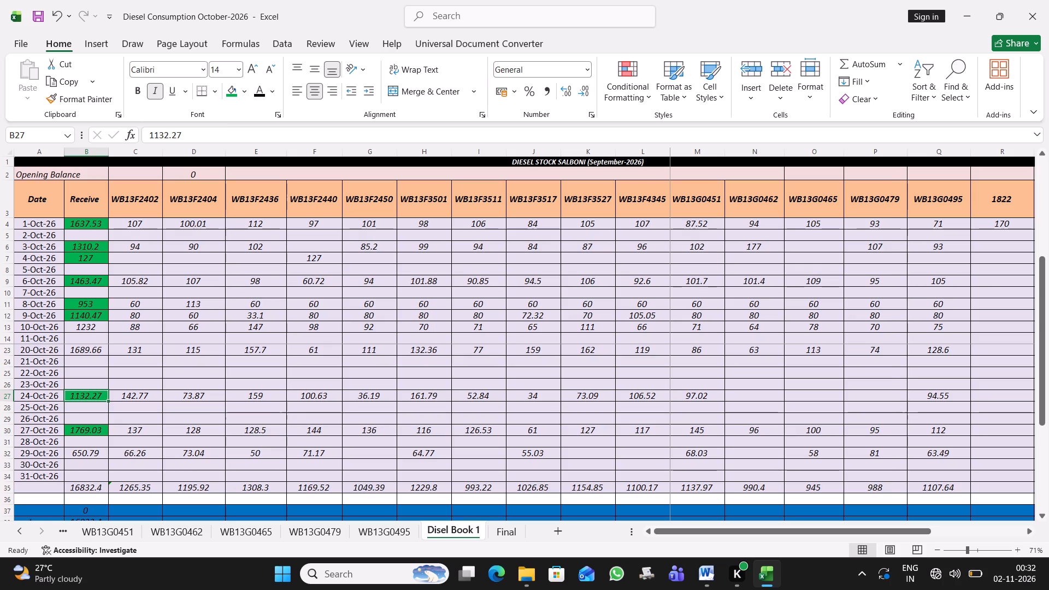
pyautogui.press('Up')
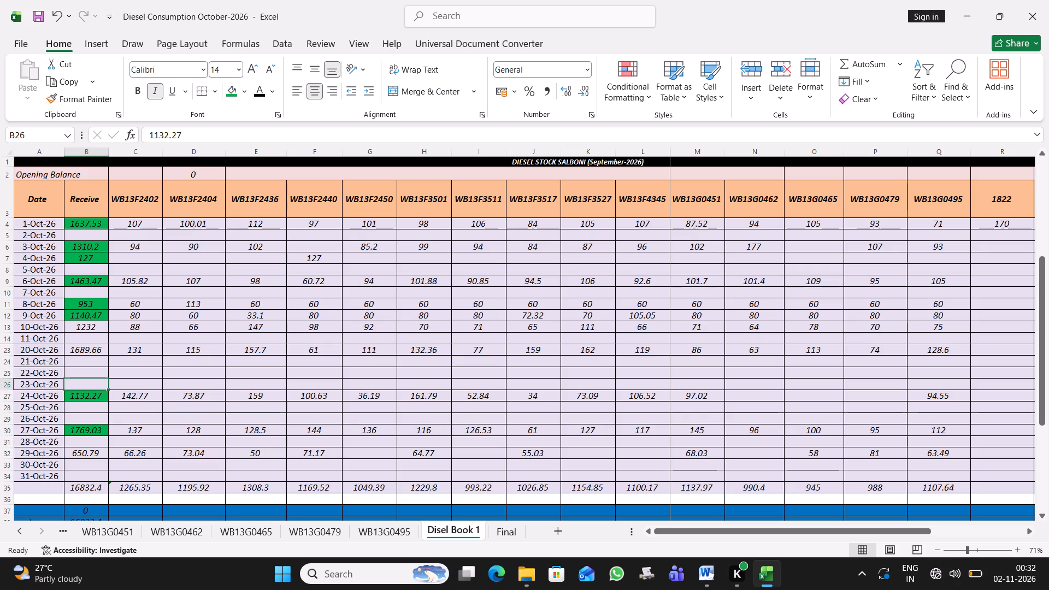
pyautogui.press('Up')
pyautogui.press('Up')
pyautogui.press('Up')
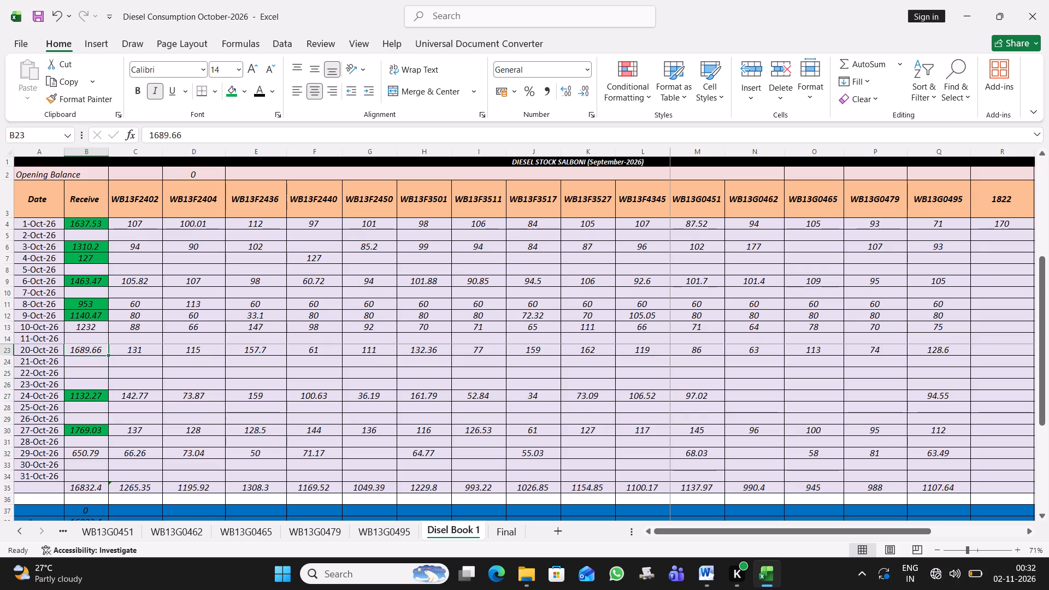
pyautogui.click(233, 91)
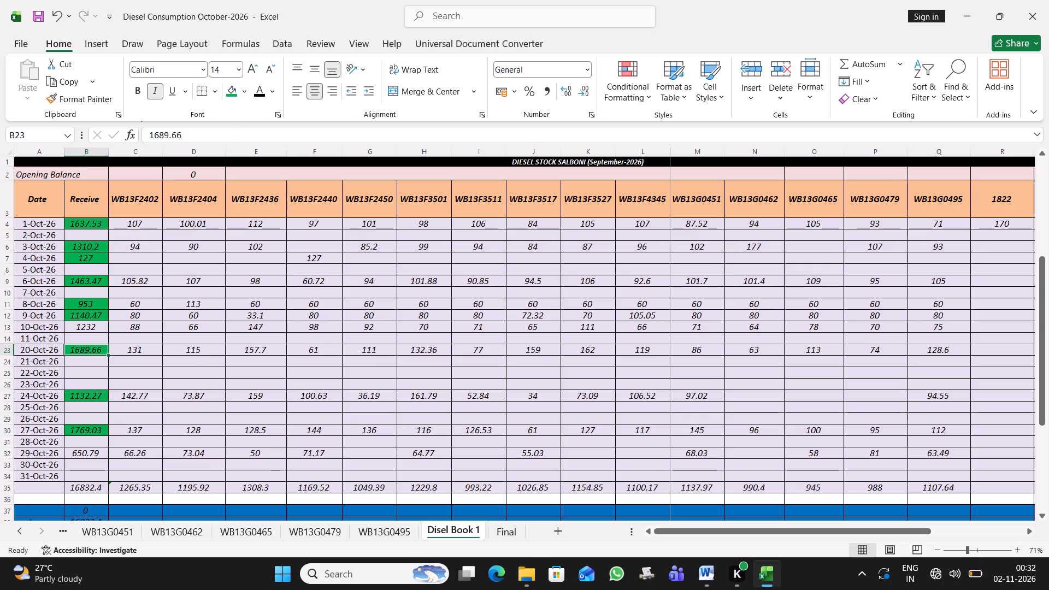
# Fill the Receive cells for 15-Oct-26 and 14-Oct-26 with the same green colour as the other marked receipts.
pyautogui.click(239, 269)
pyautogui.scroll(1, 239, 269)
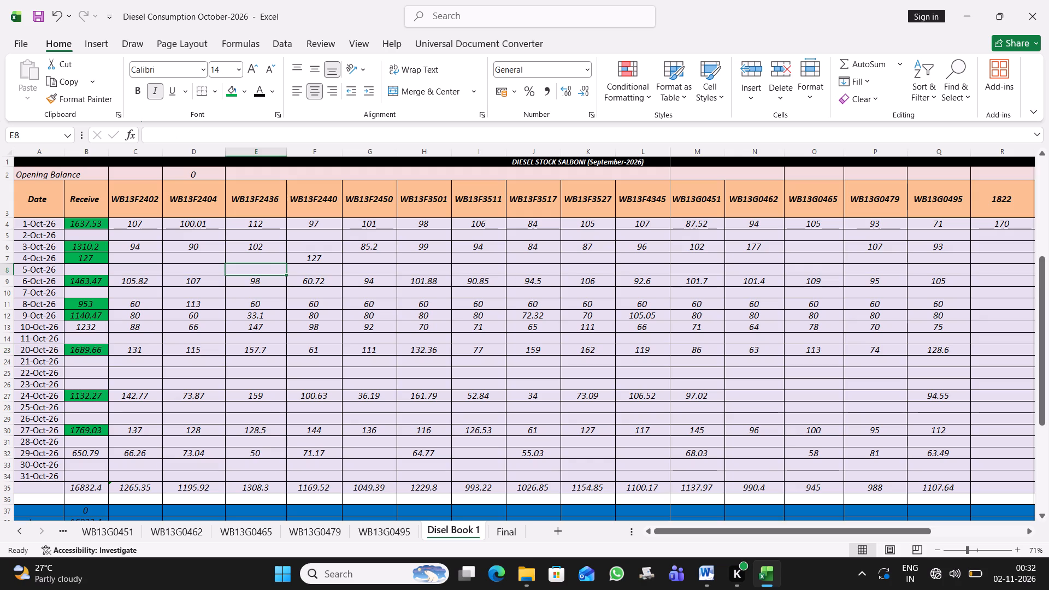
pyautogui.scroll(2, 217, 379)
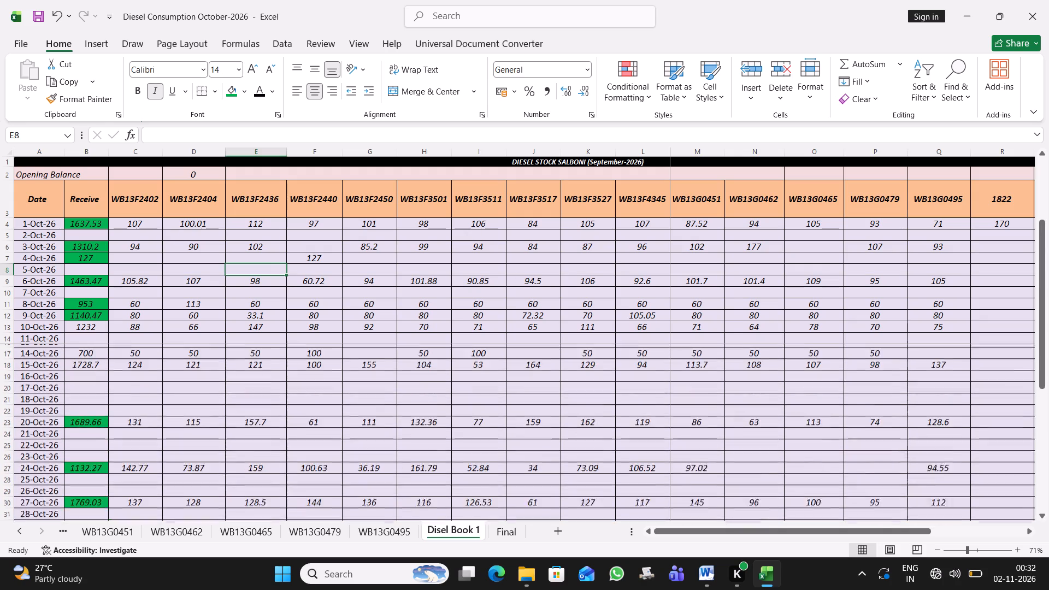
pyautogui.scroll(1, 217, 379)
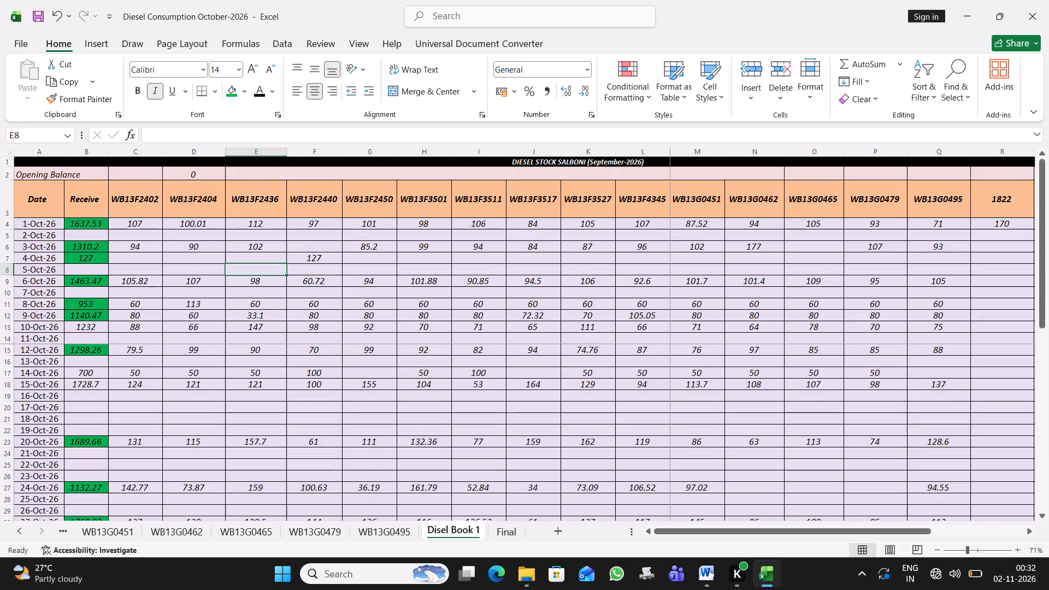
pyautogui.click(81, 387)
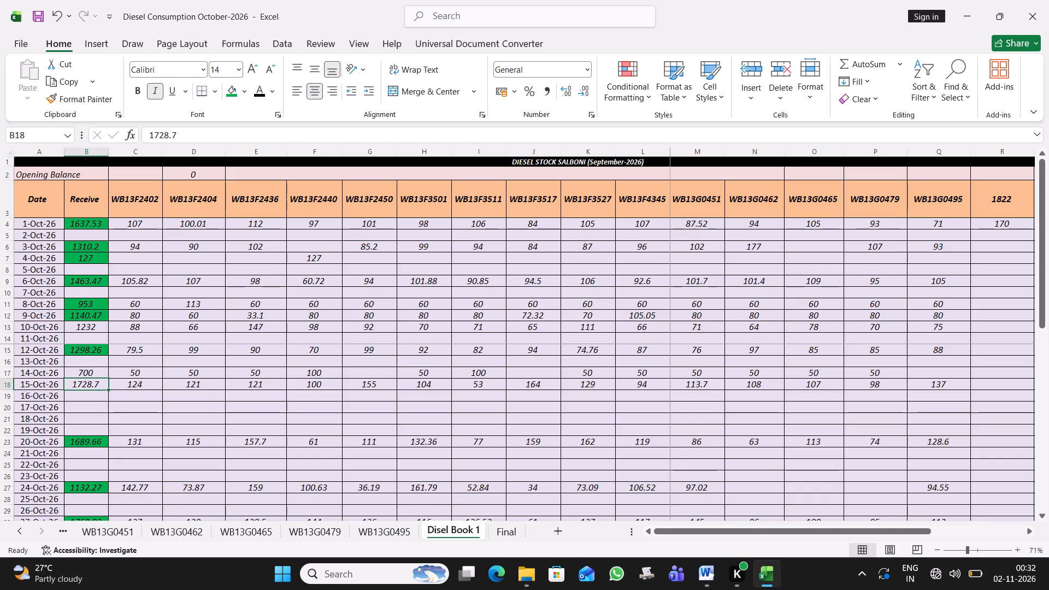
pyautogui.click(233, 92)
pyautogui.scroll(-2, 239, 350)
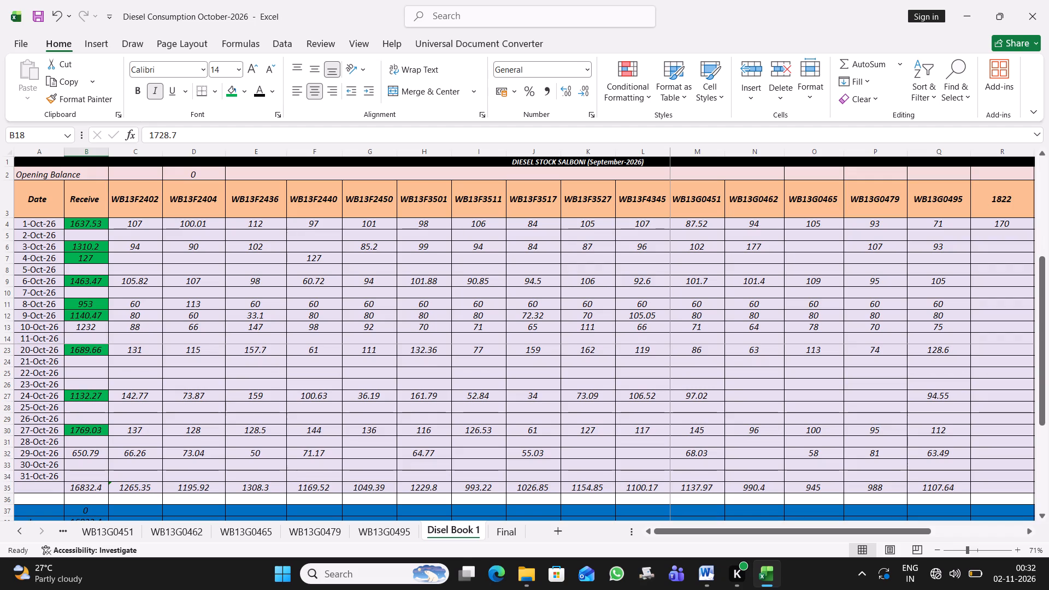
pyautogui.scroll(4, 239, 350)
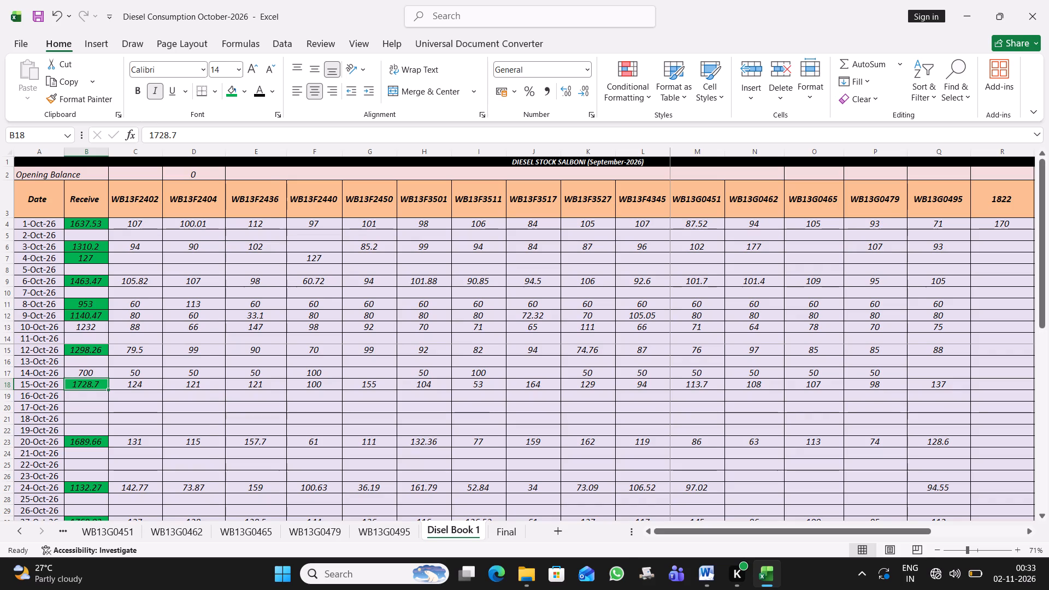
pyautogui.click(95, 373)
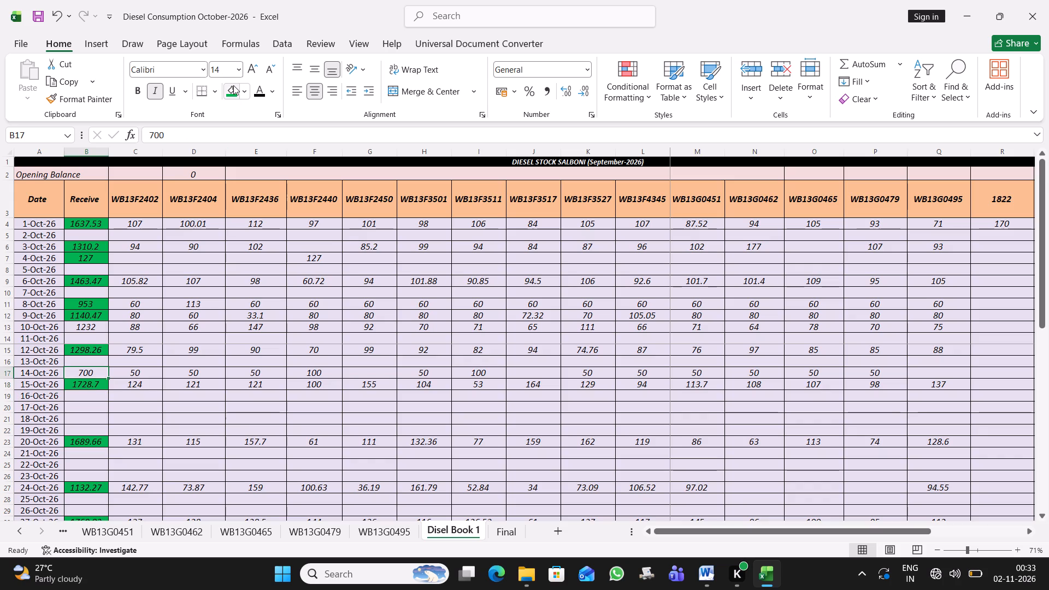
pyautogui.click(233, 85)
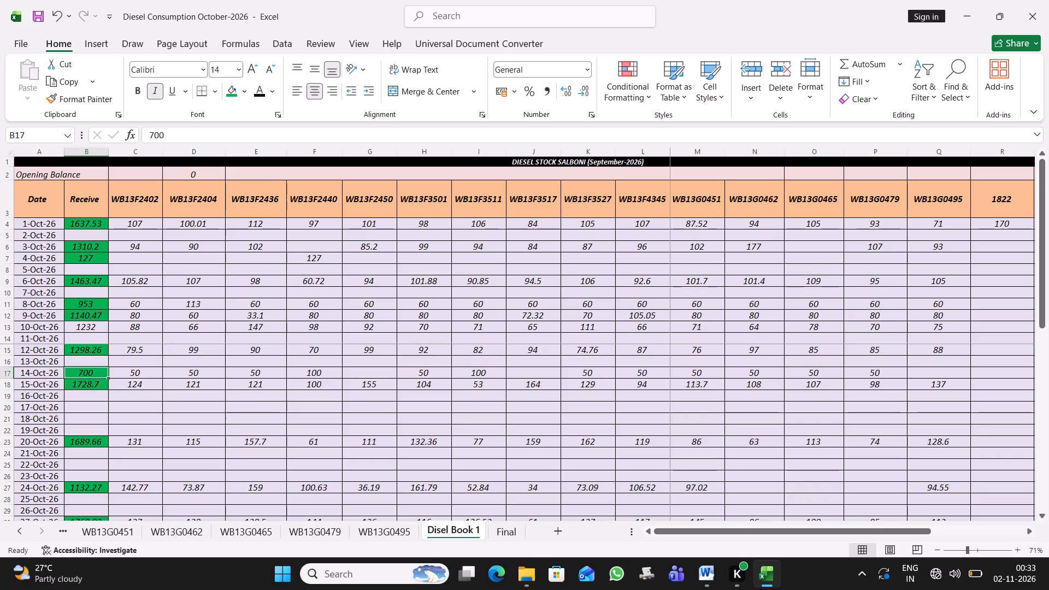
pyautogui.click(85, 409)
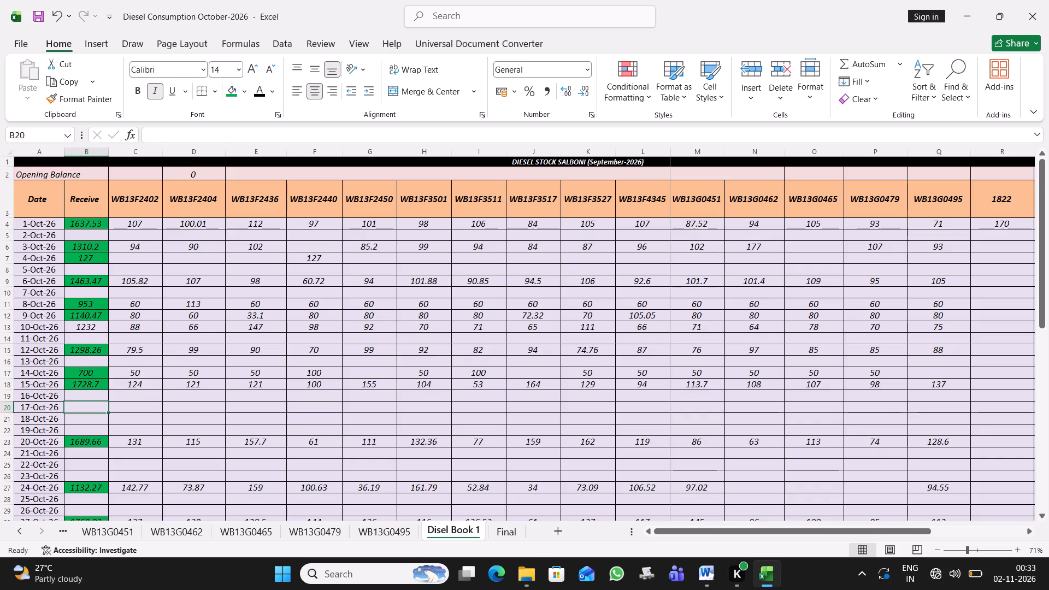
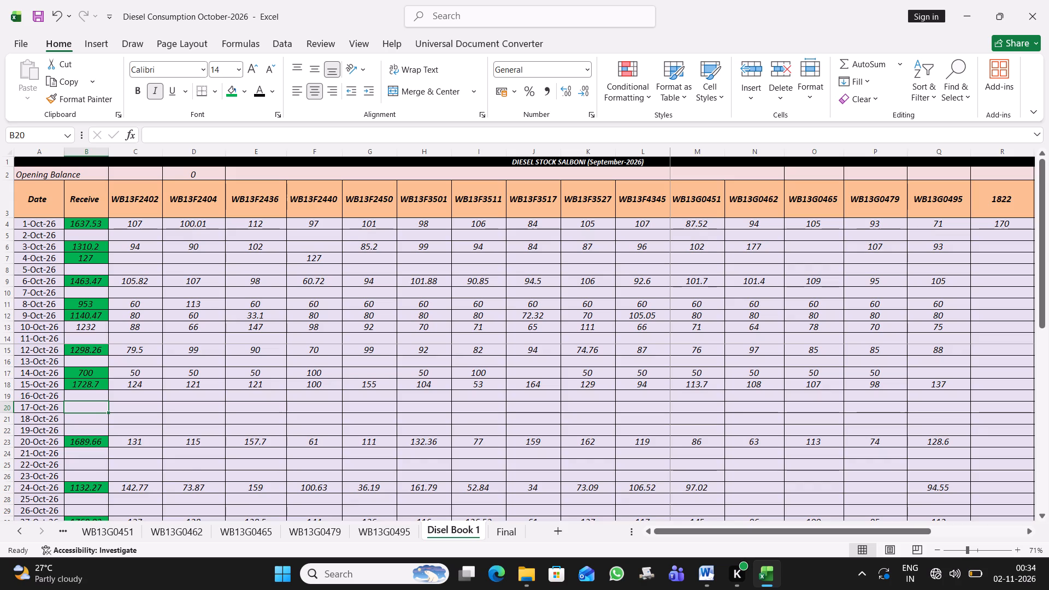
pyautogui.press('Right')
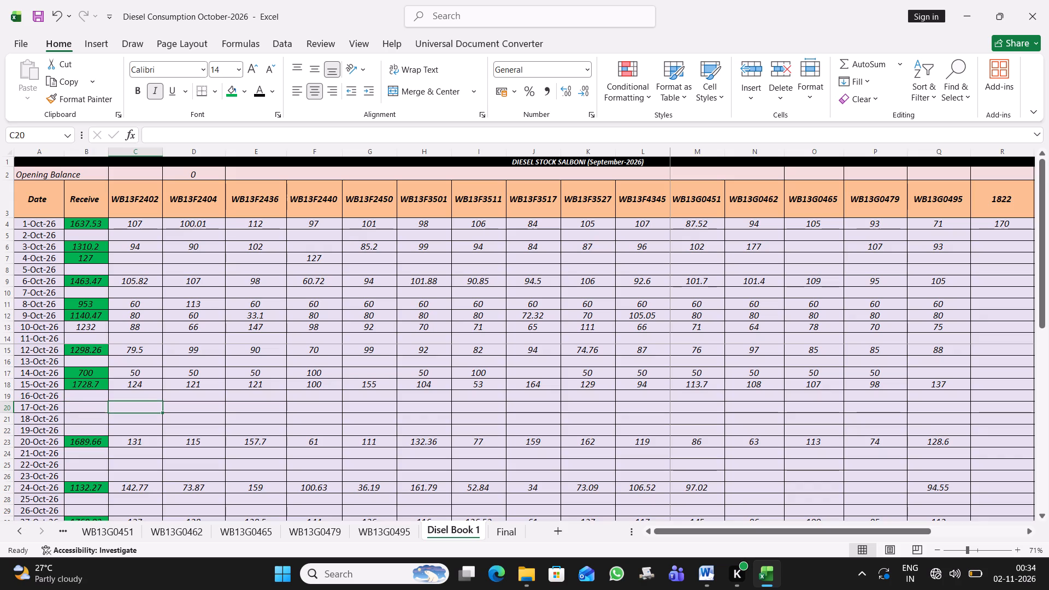
pyautogui.press('Right')
pyautogui.press('Right')
pyautogui.press('Right')
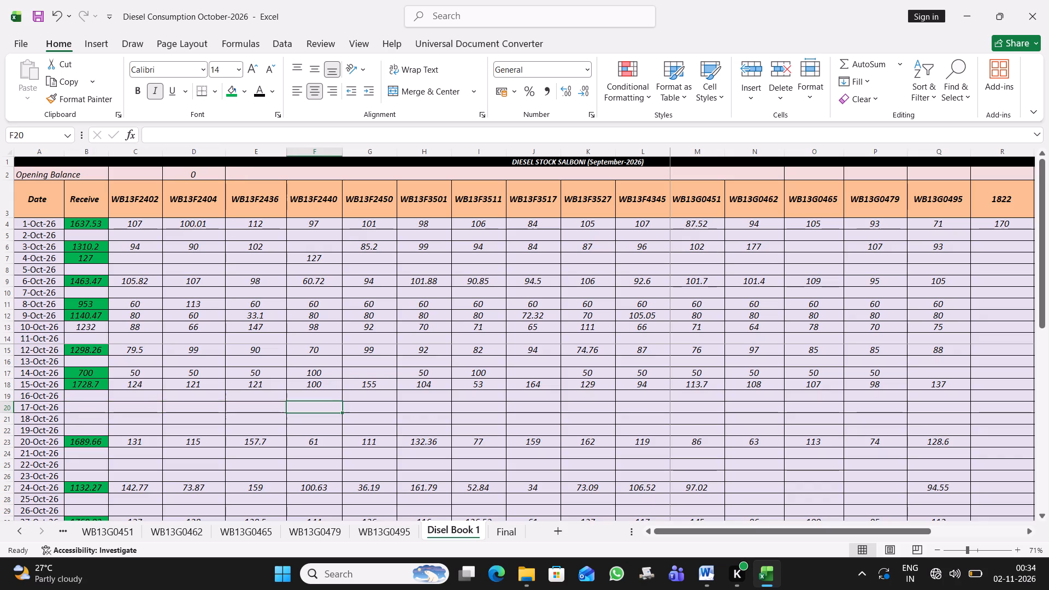
pyautogui.press('Right')
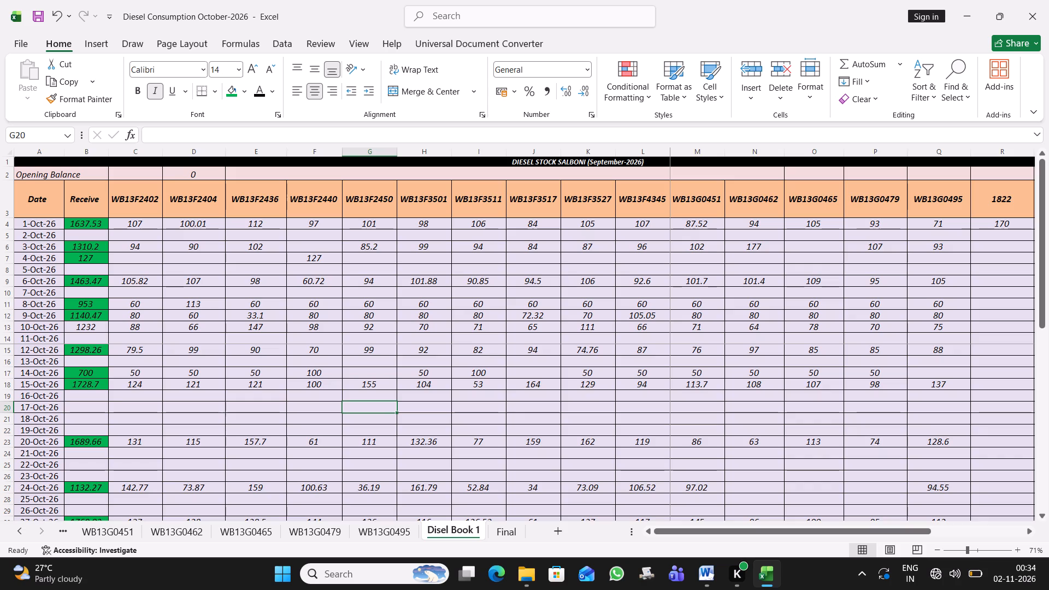
pyautogui.write('100')
pyautogui.press('Right')
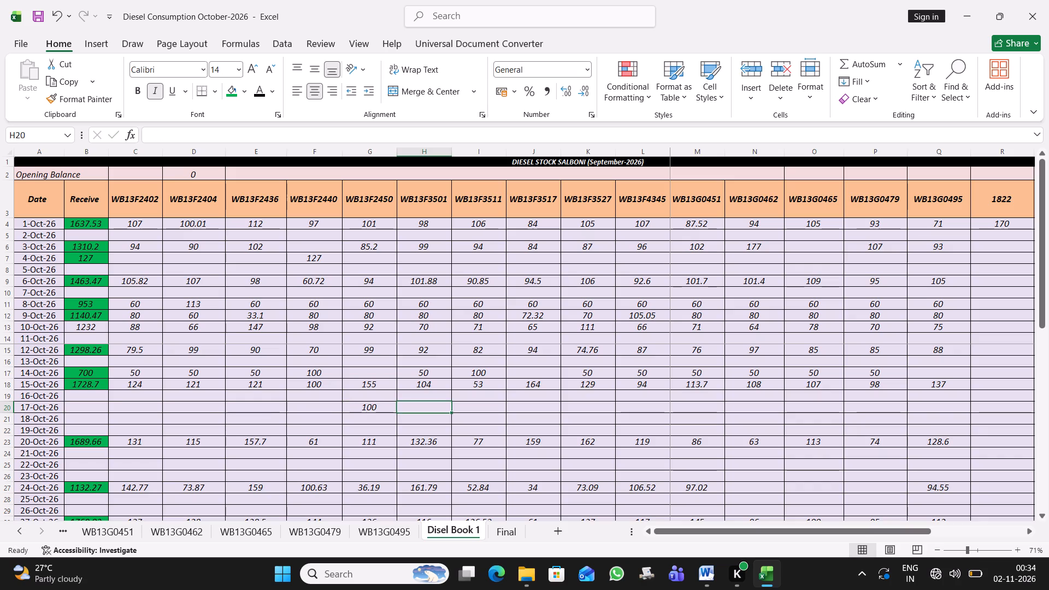
pyautogui.press('Right')
pyautogui.write('100')
pyautogui.press('Right')
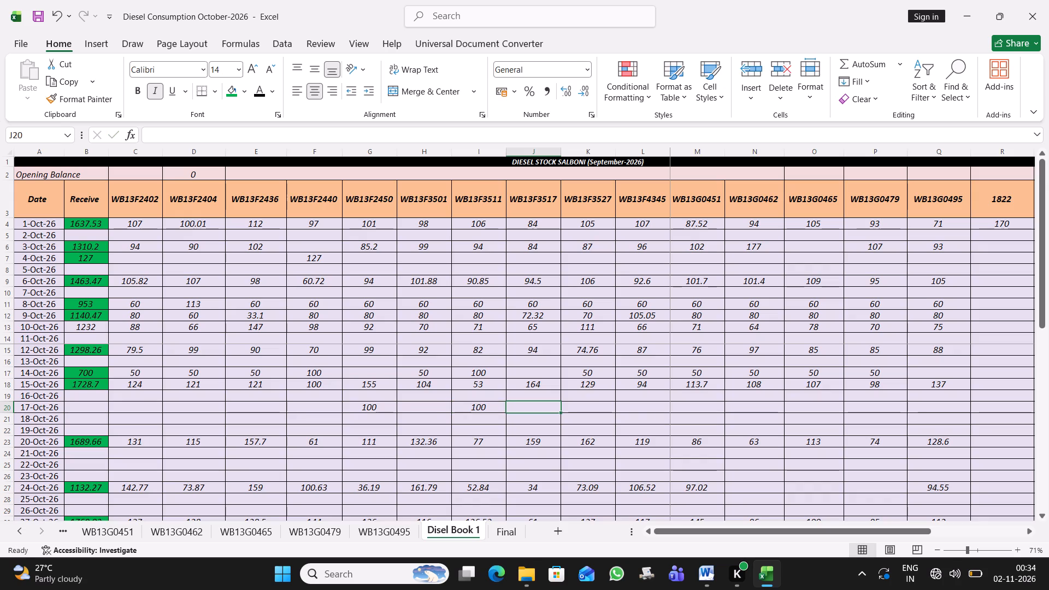
pyautogui.press('Left')
pyautogui.press('Left')
pyautogui.press('Left')
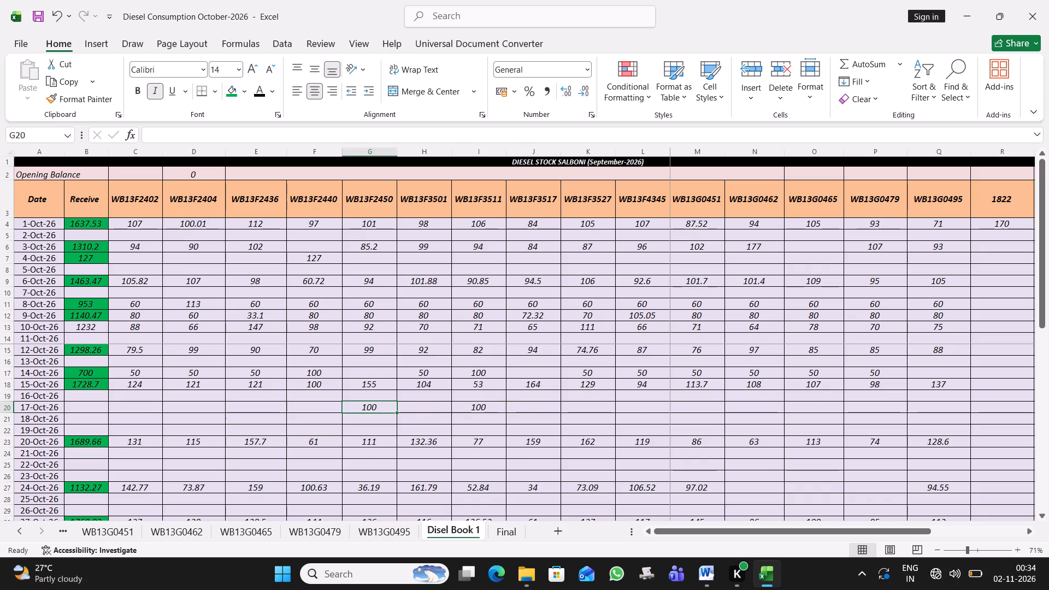
pyautogui.press('Left')
pyautogui.press('Left')
pyautogui.press('Left')
pyautogui.press('Left')
pyautogui.press('Left')
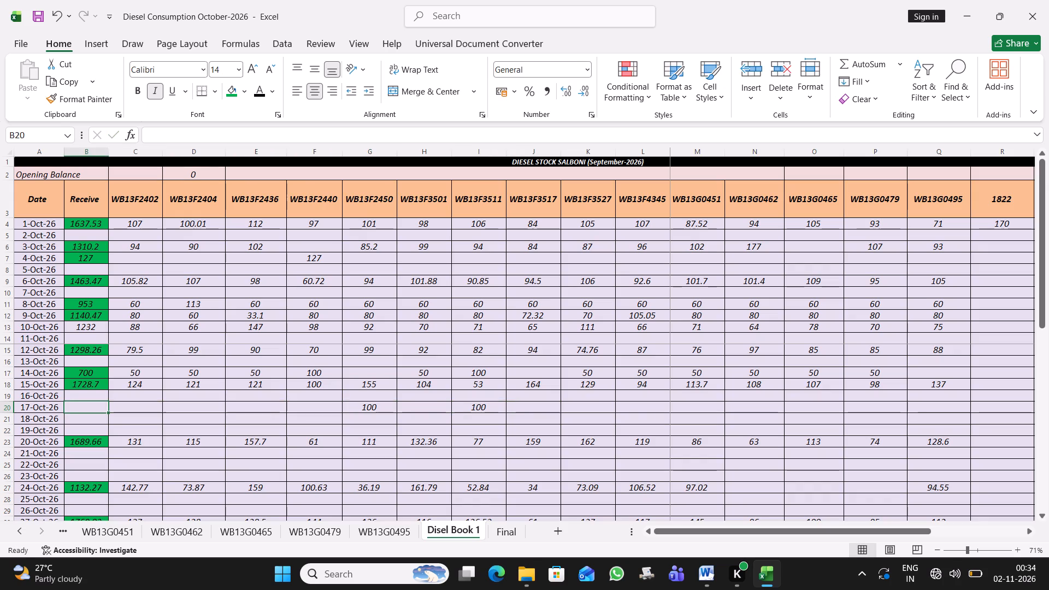
pyautogui.press('Right')
pyautogui.write('100')
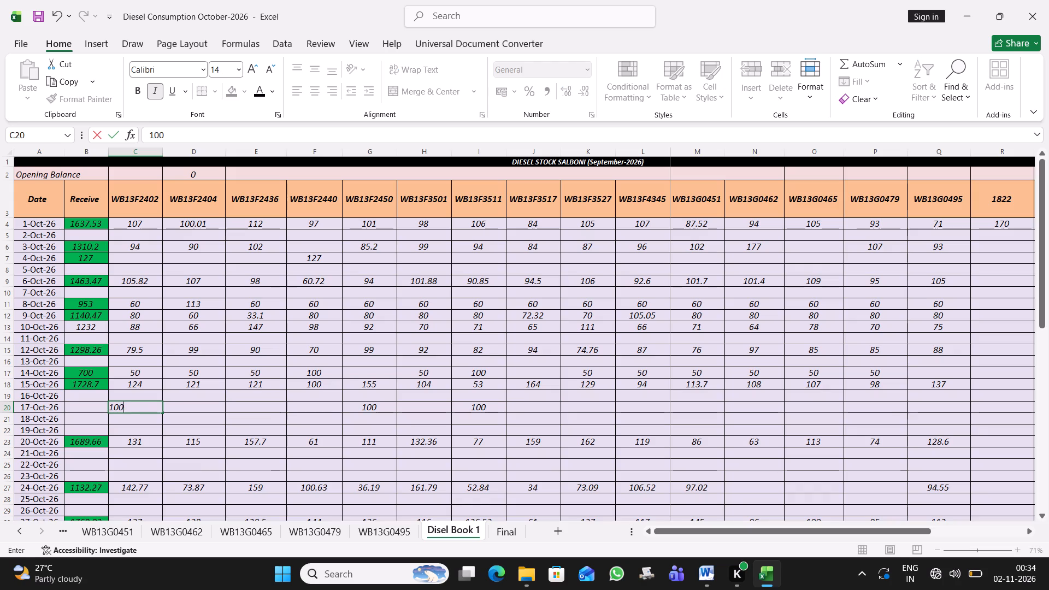
pyautogui.press('Right')
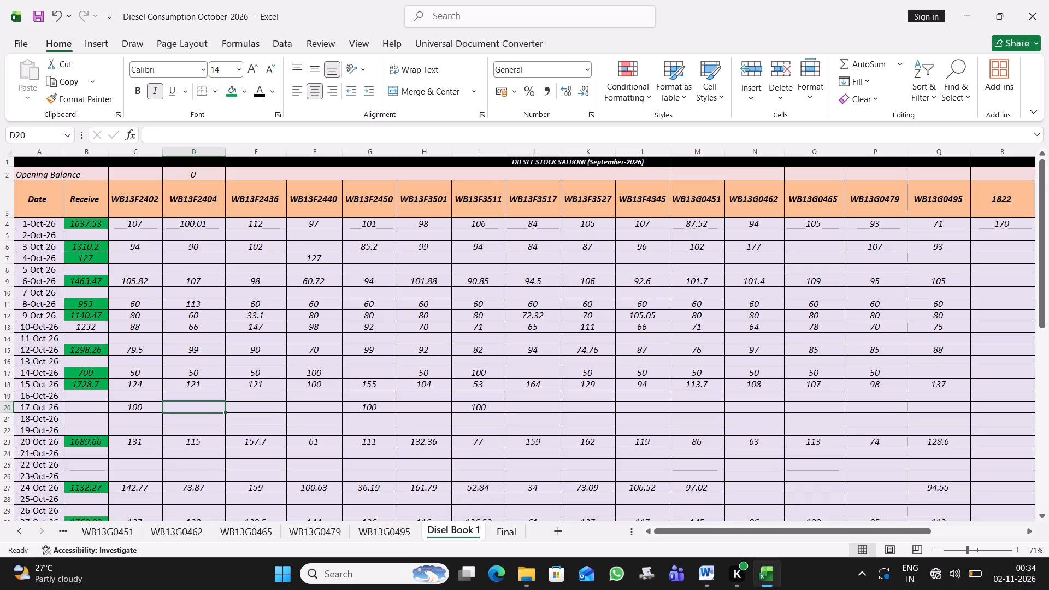
pyautogui.press('Right')
pyautogui.press('Right')
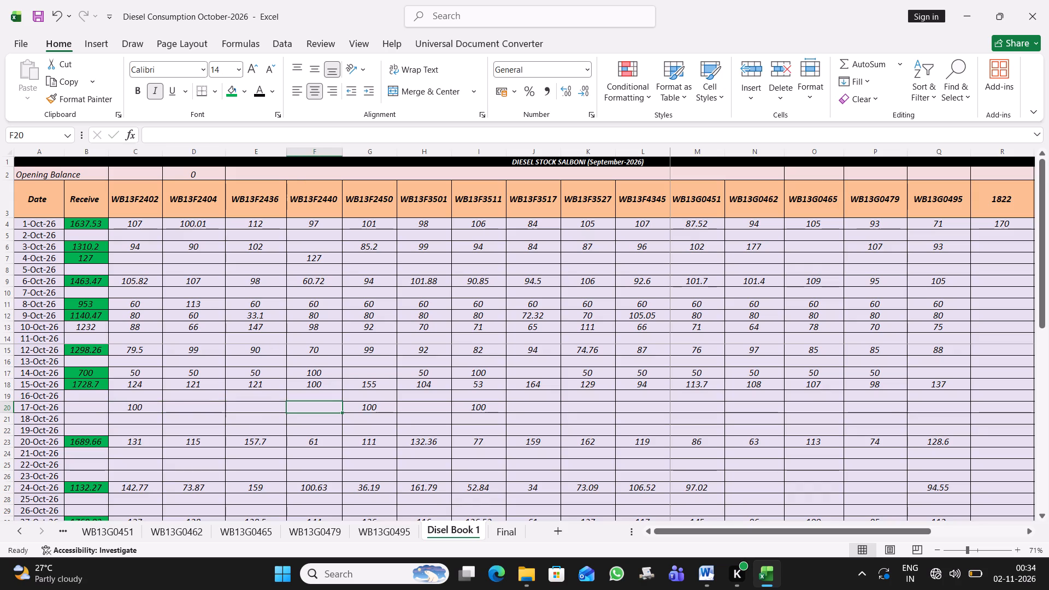
pyautogui.press('Right')
pyautogui.press('Right')
pyautogui.press('Right')
pyautogui.press('Right')
pyautogui.press('Right')
pyautogui.press('Right')
pyautogui.press('Right')
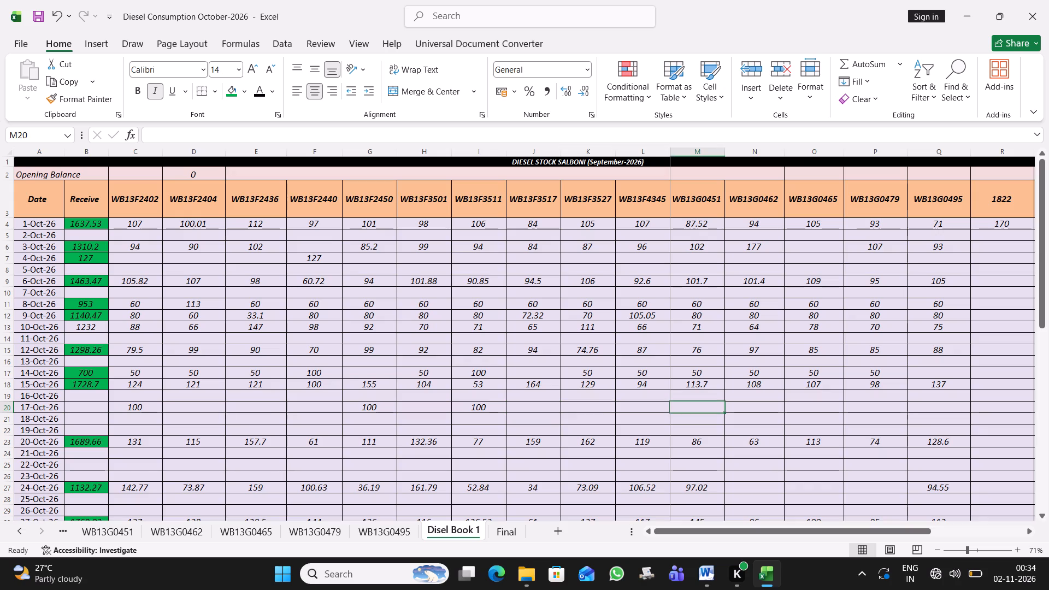
pyautogui.press('7')
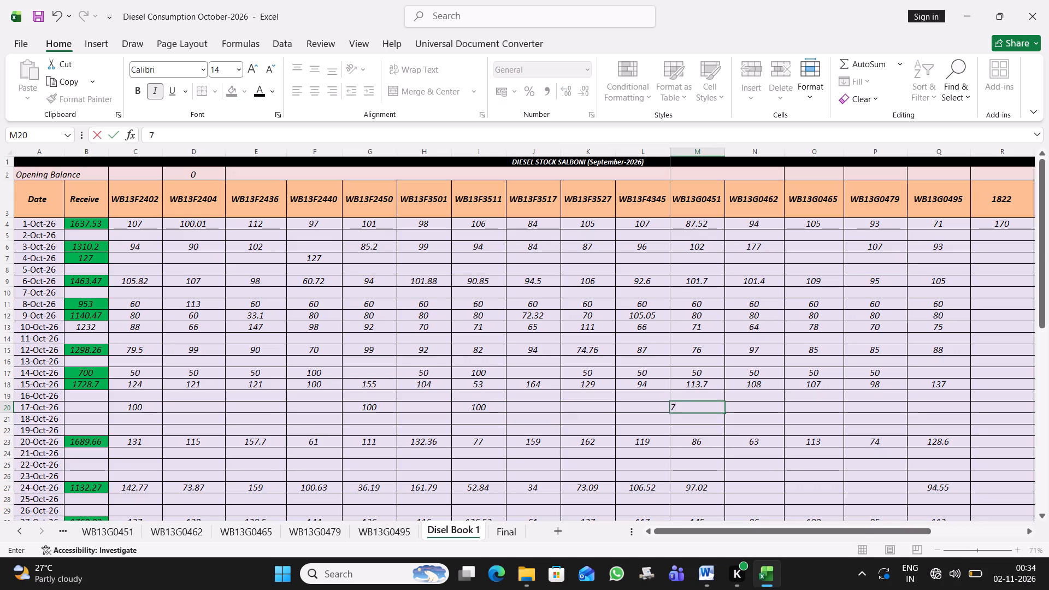
pyautogui.write('5.06')
pyautogui.press('Right')
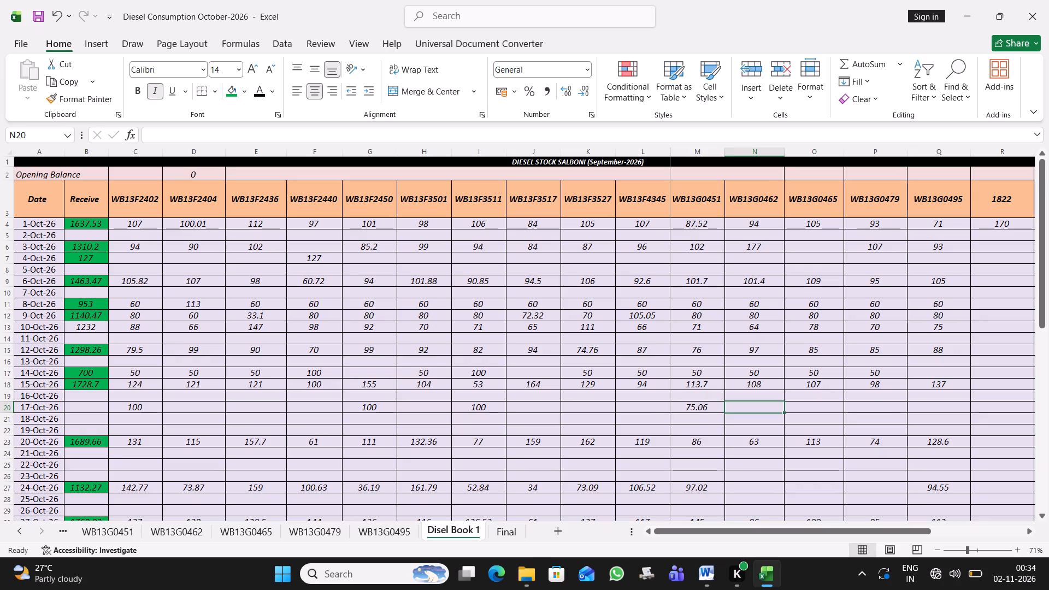
pyautogui.press('Left')
pyautogui.press('Left')
pyautogui.press('Left')
pyautogui.press('Left')
pyautogui.press('Left')
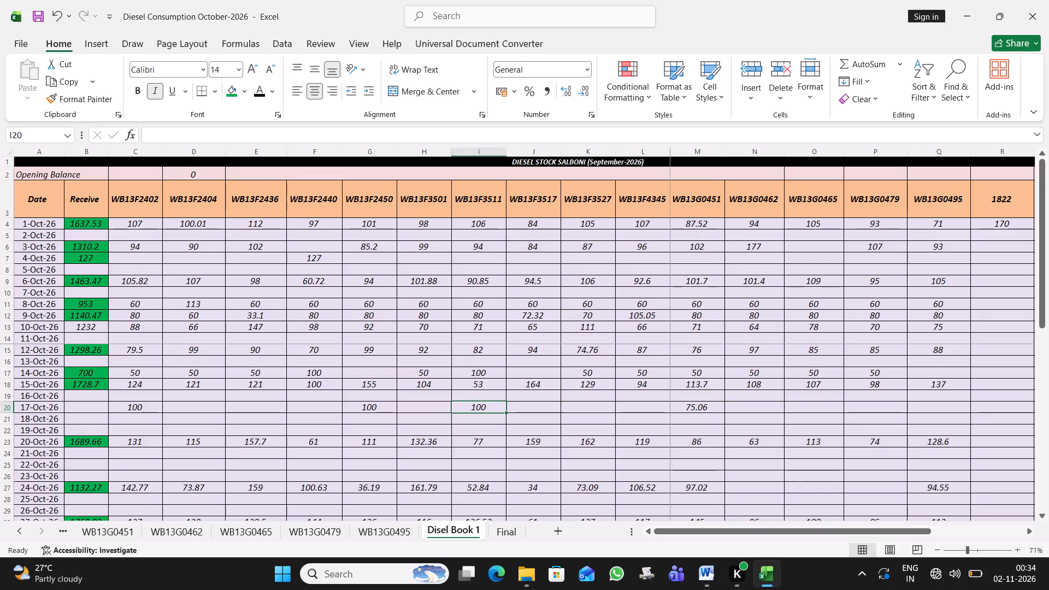
pyautogui.press('Left')
pyautogui.press('Left')
pyautogui.press('Left')
pyautogui.press('Left')
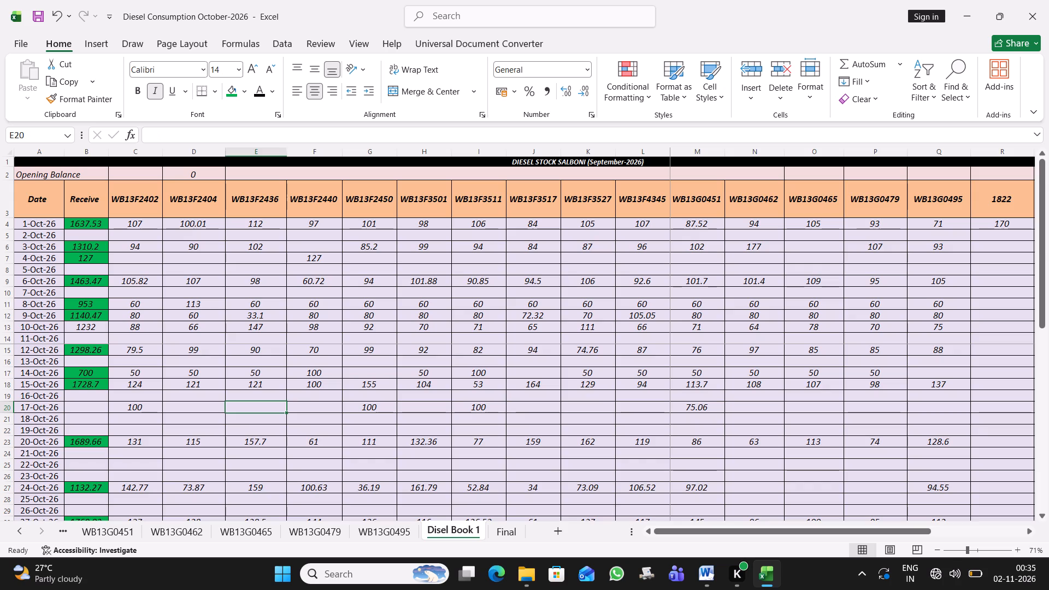
pyautogui.write('100')
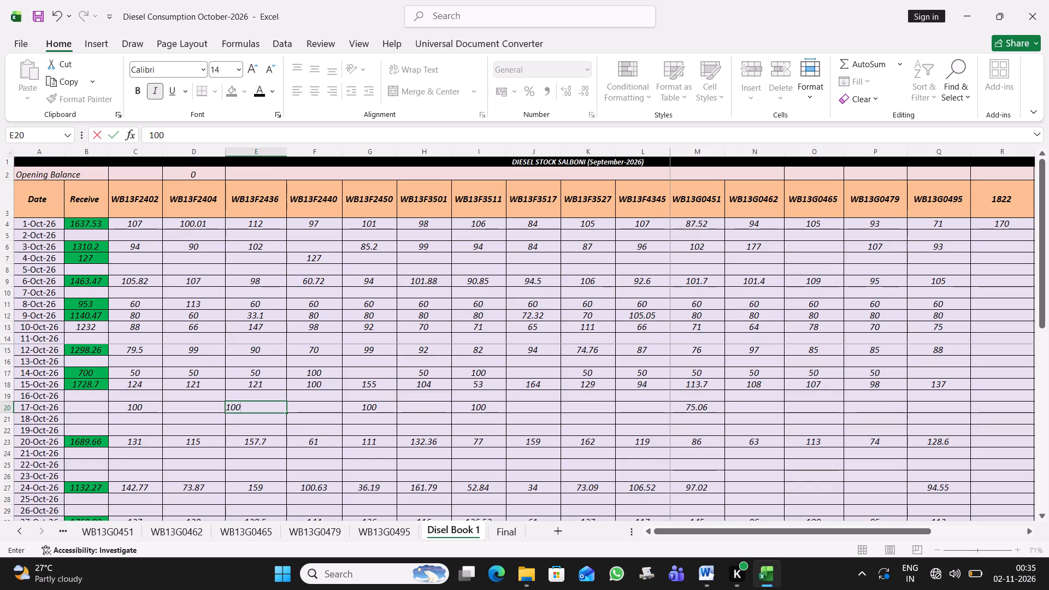
pyautogui.press('Return')
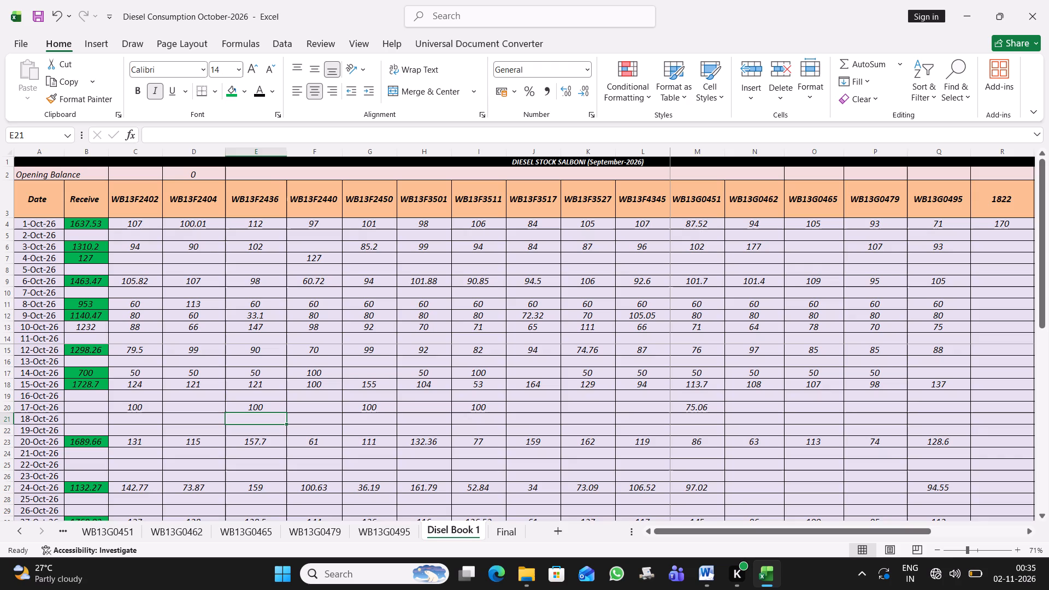
pyautogui.press('Right')
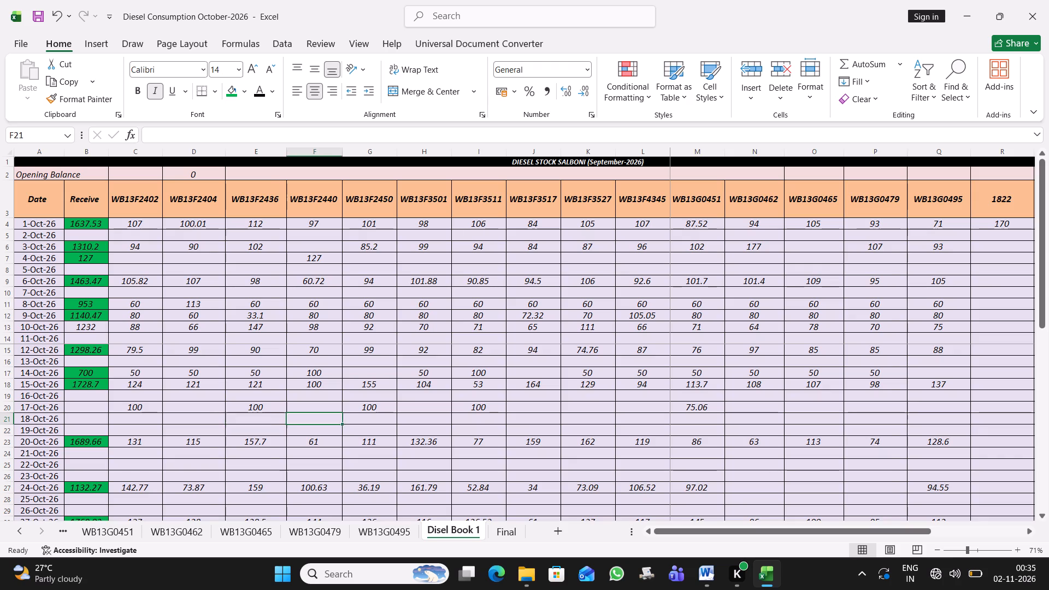
pyautogui.press('Right')
pyautogui.press('Right')
pyautogui.press('Right')
pyautogui.press('Right')
pyautogui.press('Right')
pyautogui.press('Right')
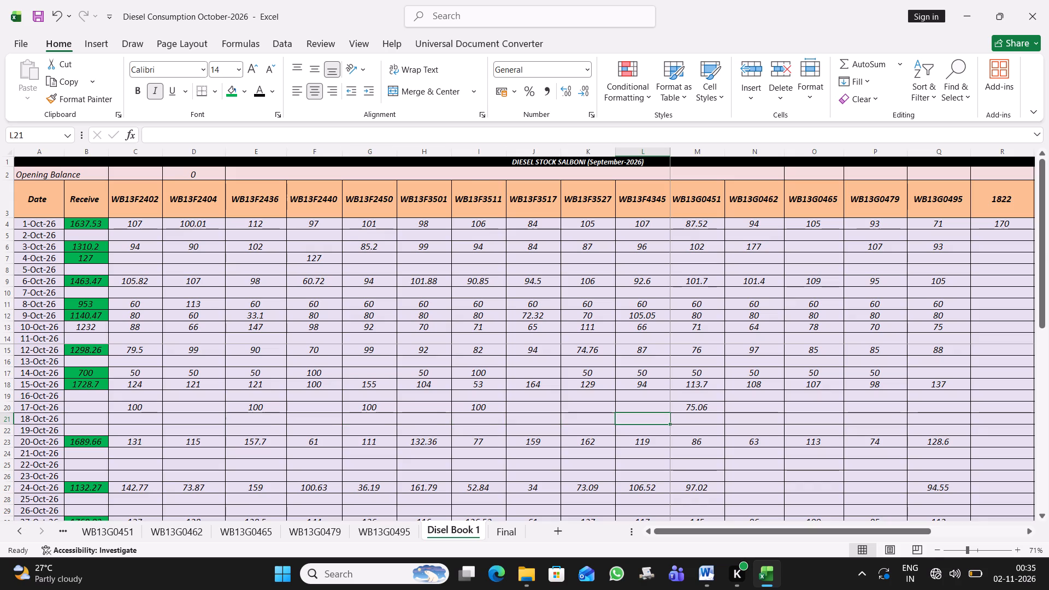
pyautogui.press('Right')
pyautogui.press('Right')
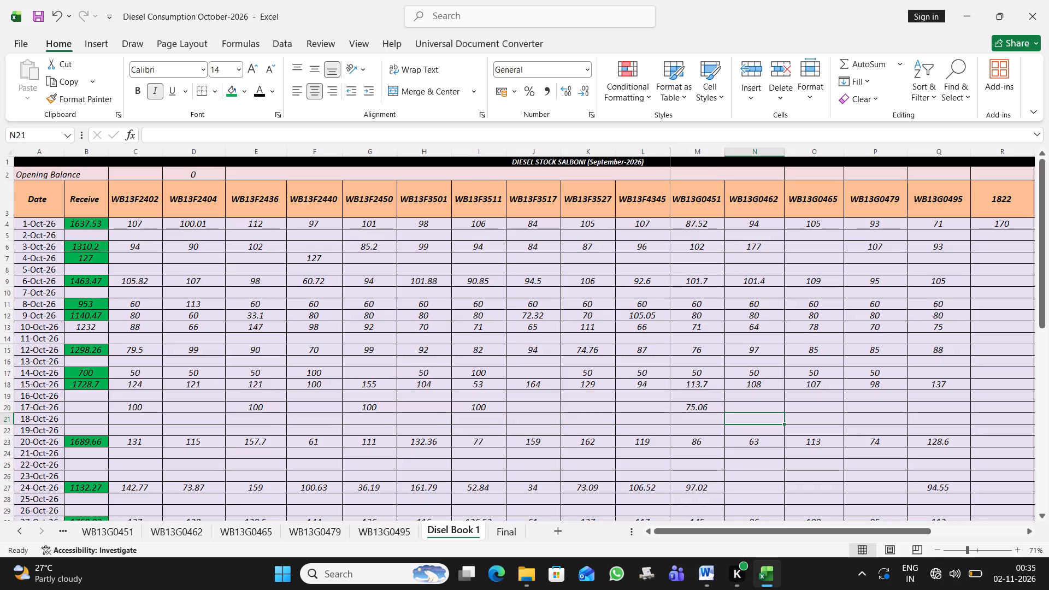
pyautogui.press('Up')
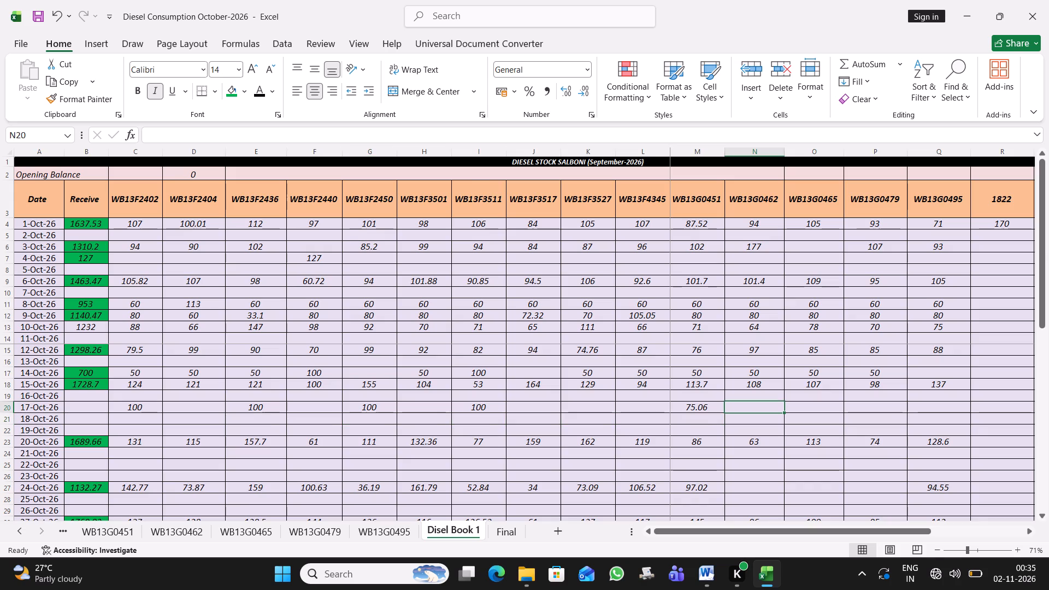
pyautogui.write('100')
pyautogui.press('Right')
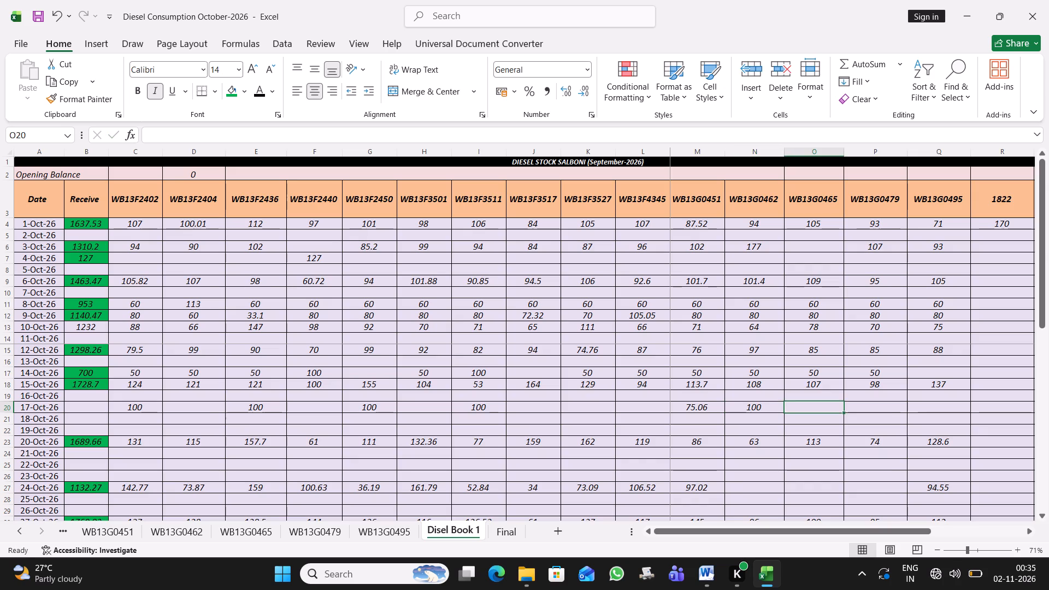
pyautogui.press('Left')
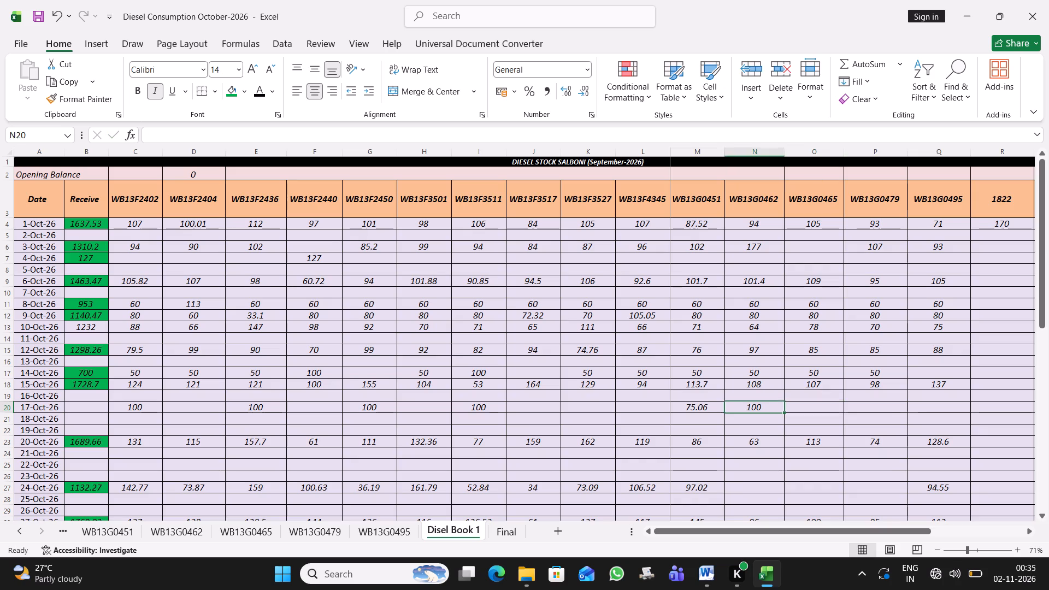
pyautogui.press('Left')
pyautogui.press('Left')
pyautogui.press('Left')
pyautogui.press('Left')
pyautogui.press('Left')
pyautogui.press('Left')
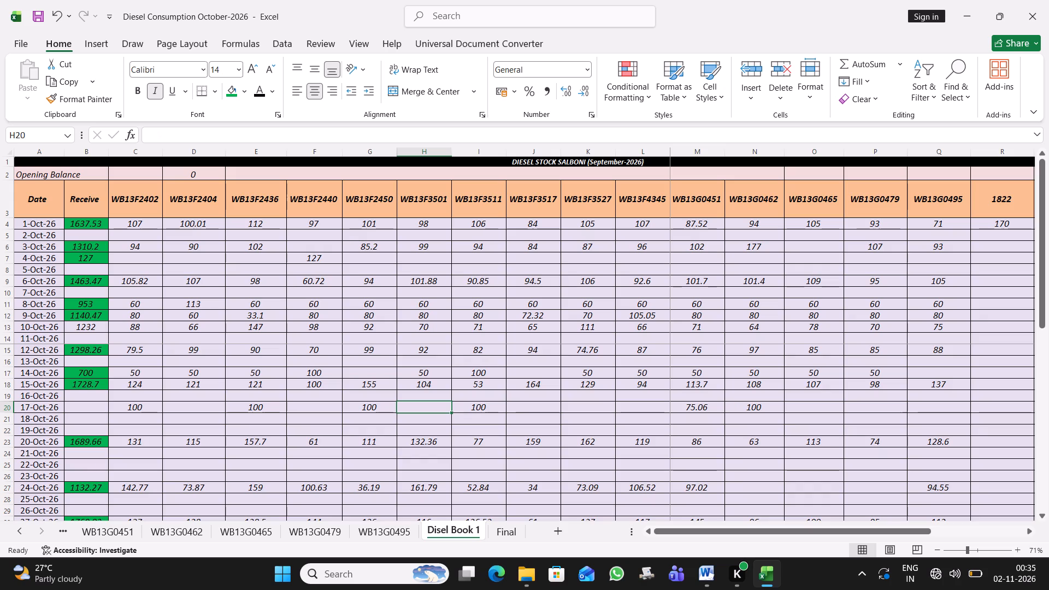
pyautogui.write('100')
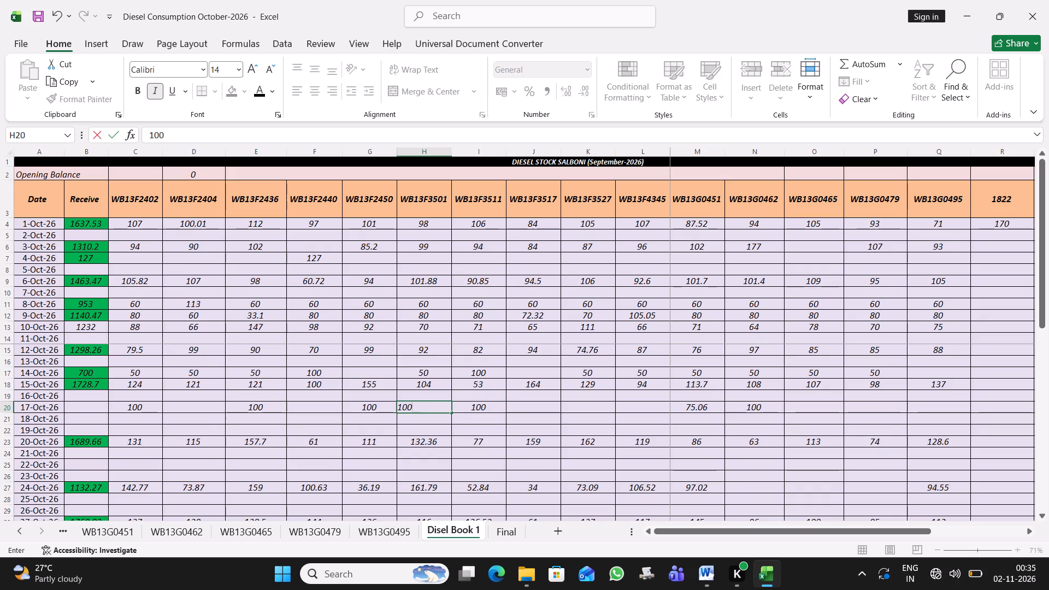
pyautogui.press('Right')
pyautogui.press('Right')
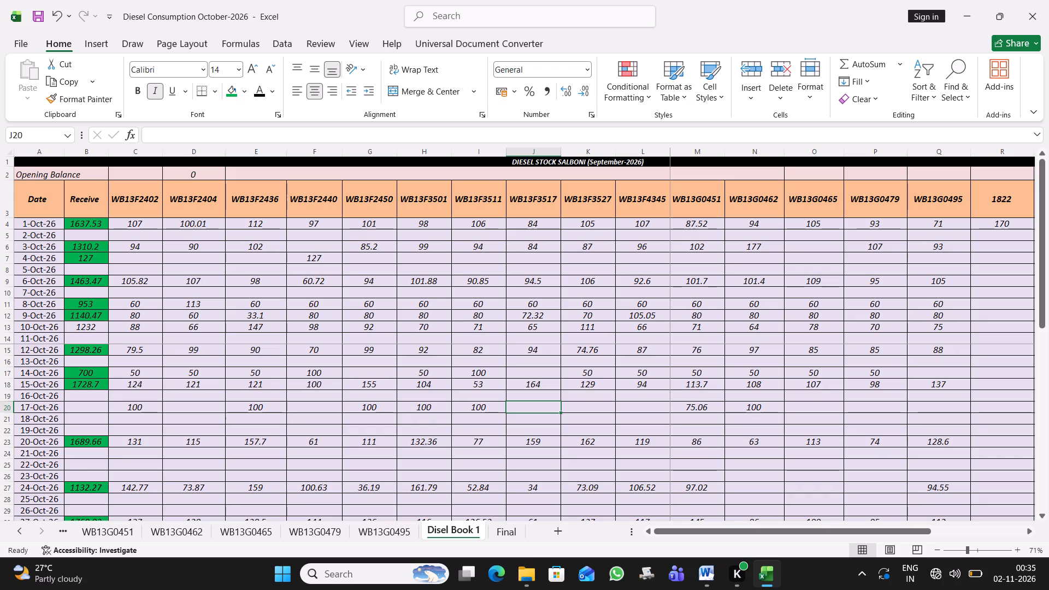
pyautogui.press('Right')
pyautogui.press('Right')
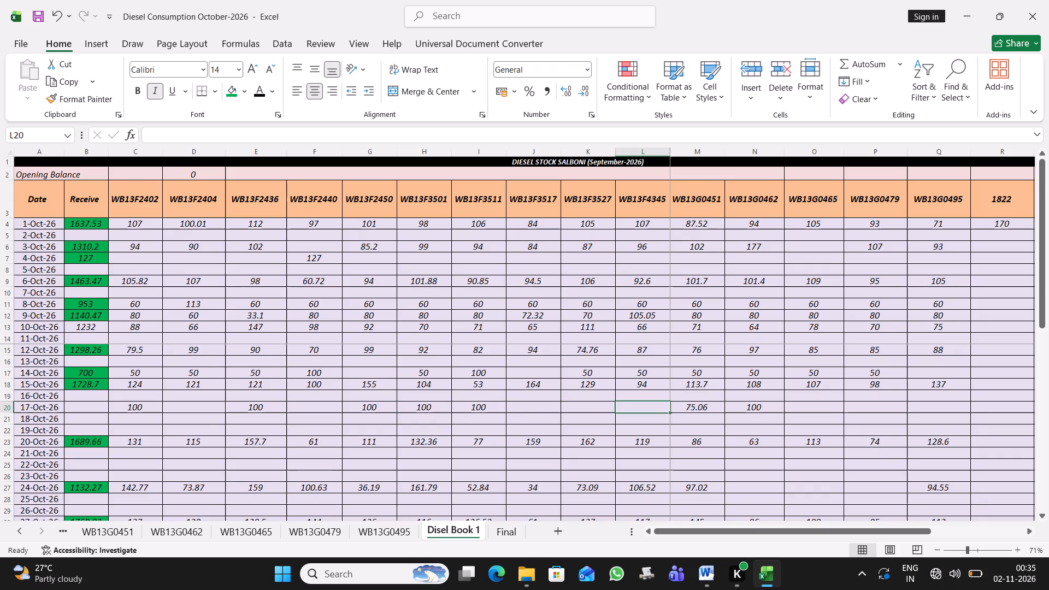
pyautogui.write('100')
pyautogui.press('Left')
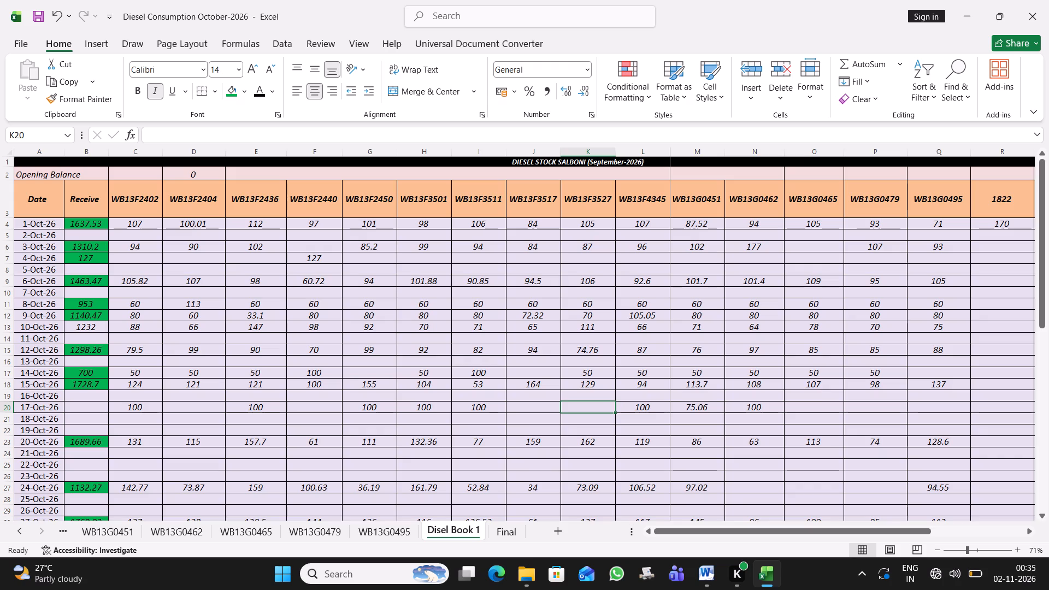
pyautogui.press('Right')
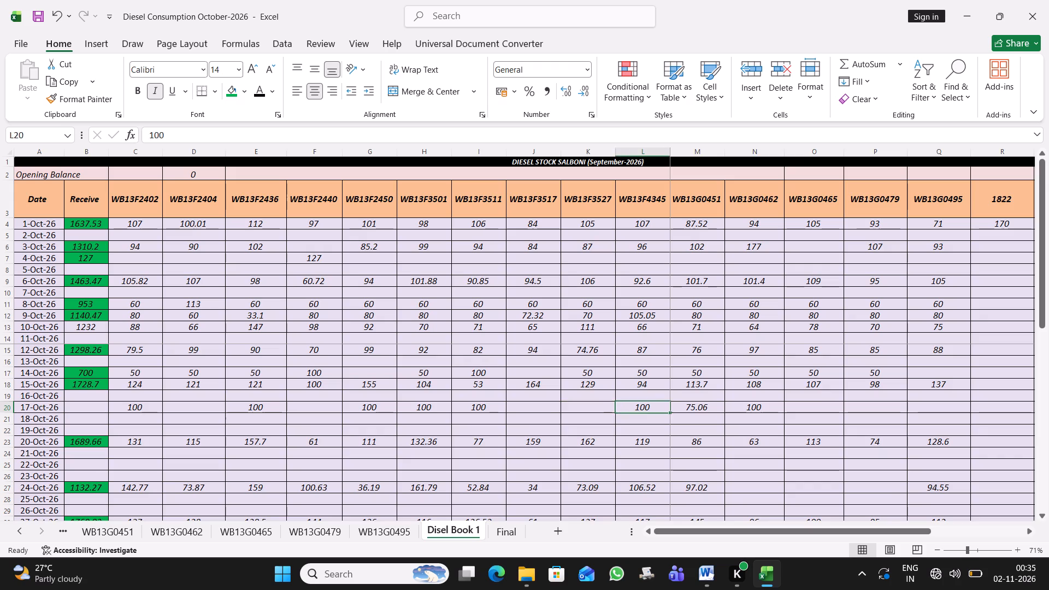
pyautogui.press('Right')
pyautogui.press('Right')
pyautogui.press('Right')
pyautogui.press('Right')
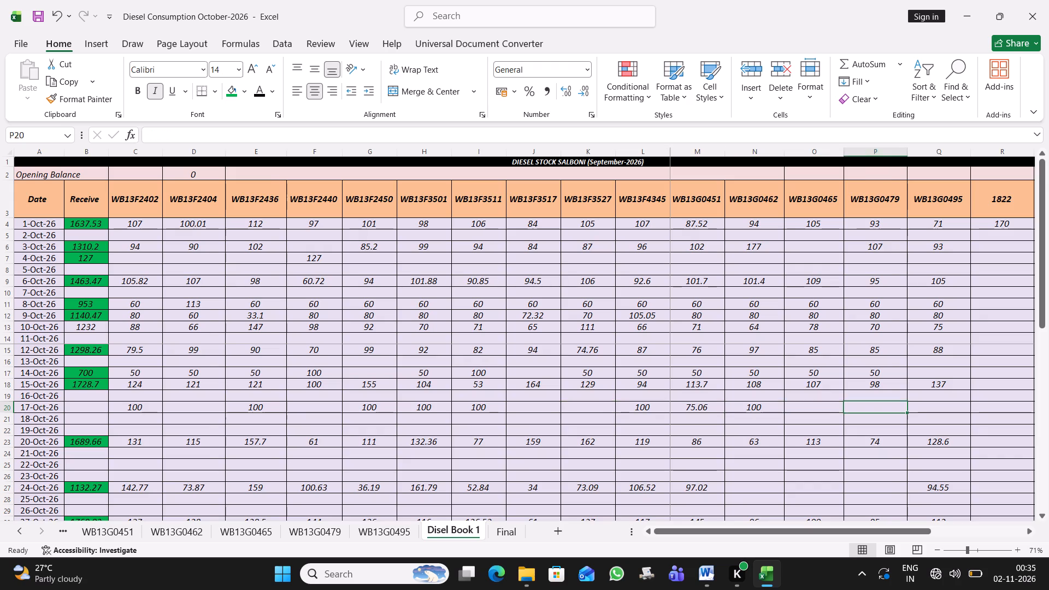
pyautogui.press('Right')
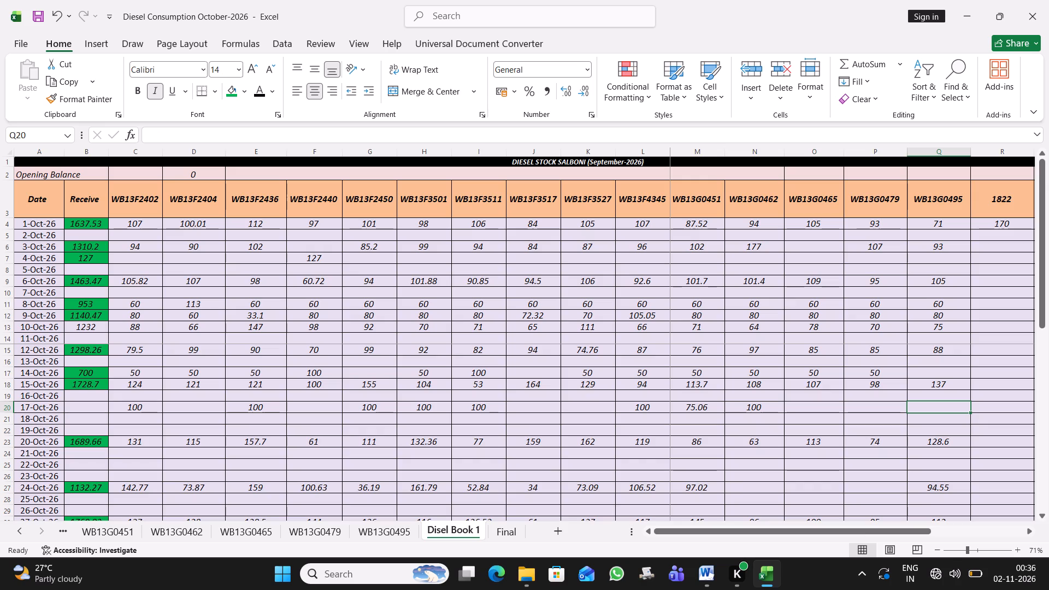
pyautogui.write('140')
pyautogui.press('Left')
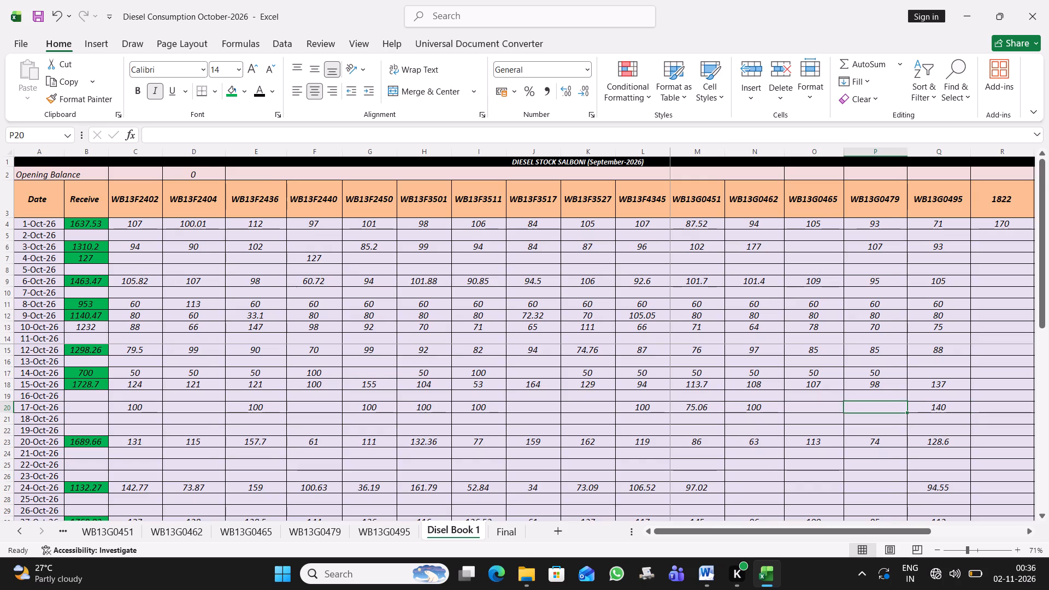
pyautogui.press('Left')
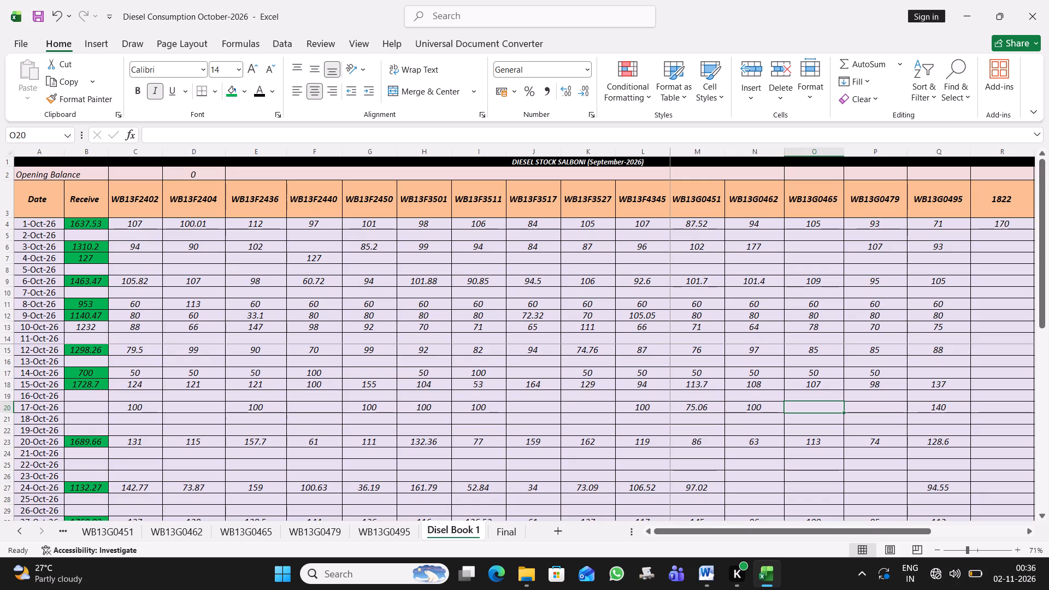
pyautogui.write('100')
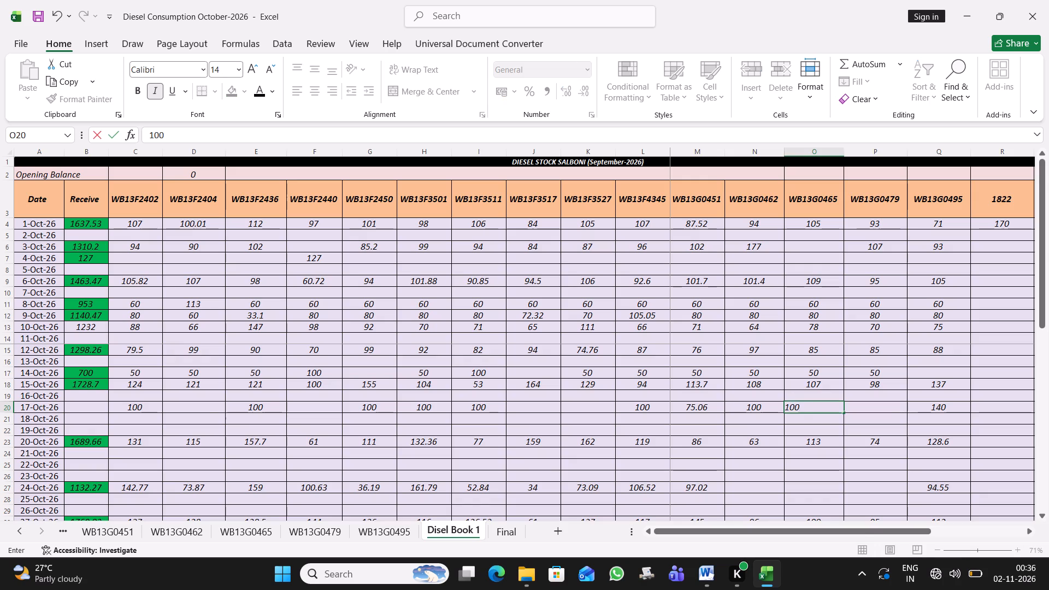
pyautogui.press('Right')
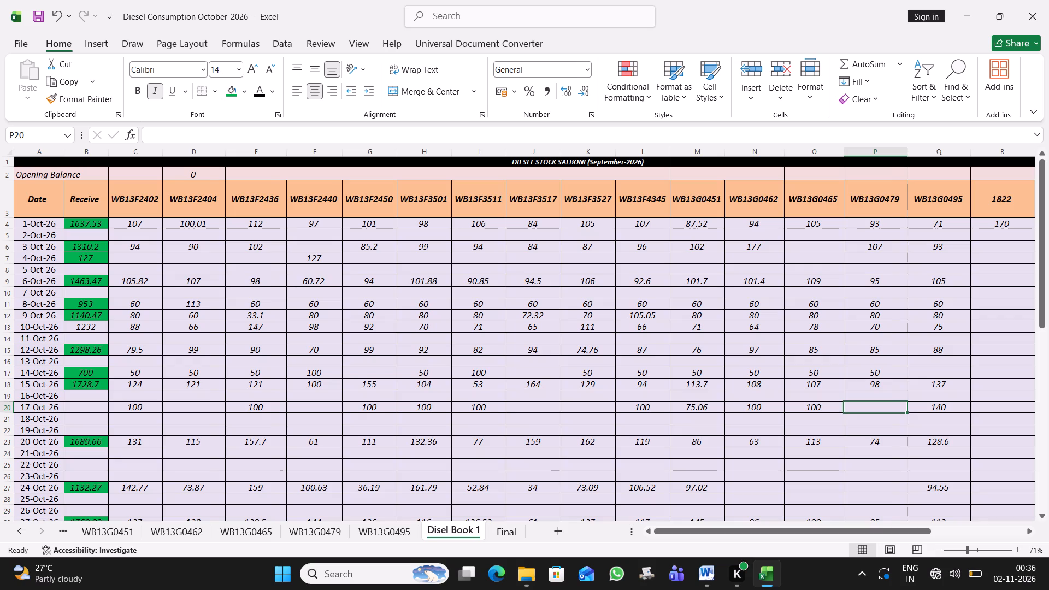
pyautogui.press('Left')
pyautogui.press('Left')
pyautogui.press('Left')
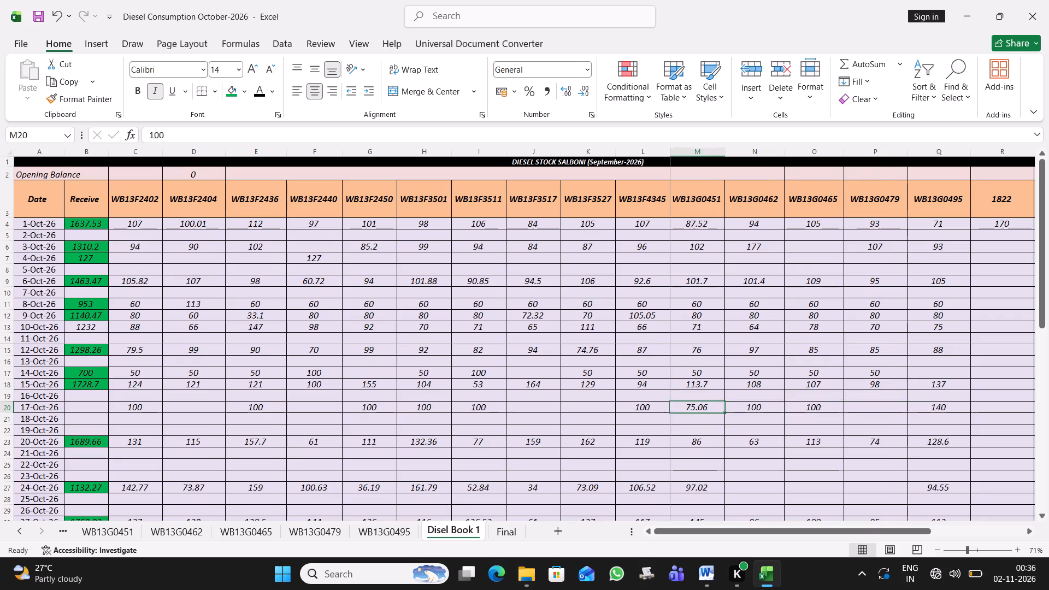
pyautogui.press('Left')
pyautogui.press('Left')
pyautogui.press('Left')
pyautogui.press('Left')
pyautogui.press('Left')
pyautogui.press('Left')
pyautogui.press('Left')
pyautogui.press('Left')
pyautogui.press('Left')
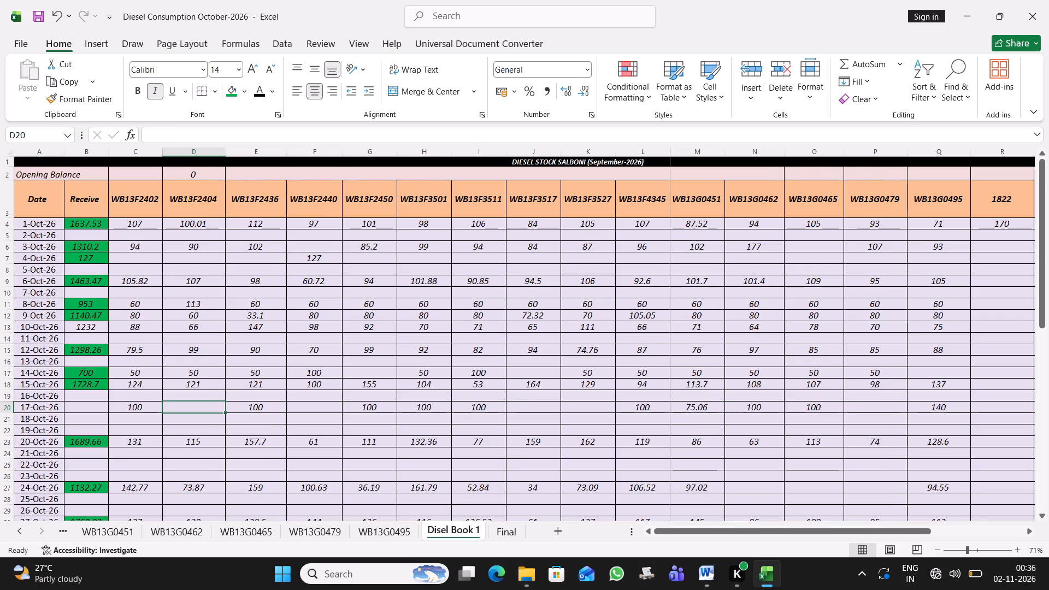
pyautogui.write('100')
pyautogui.press('Right')
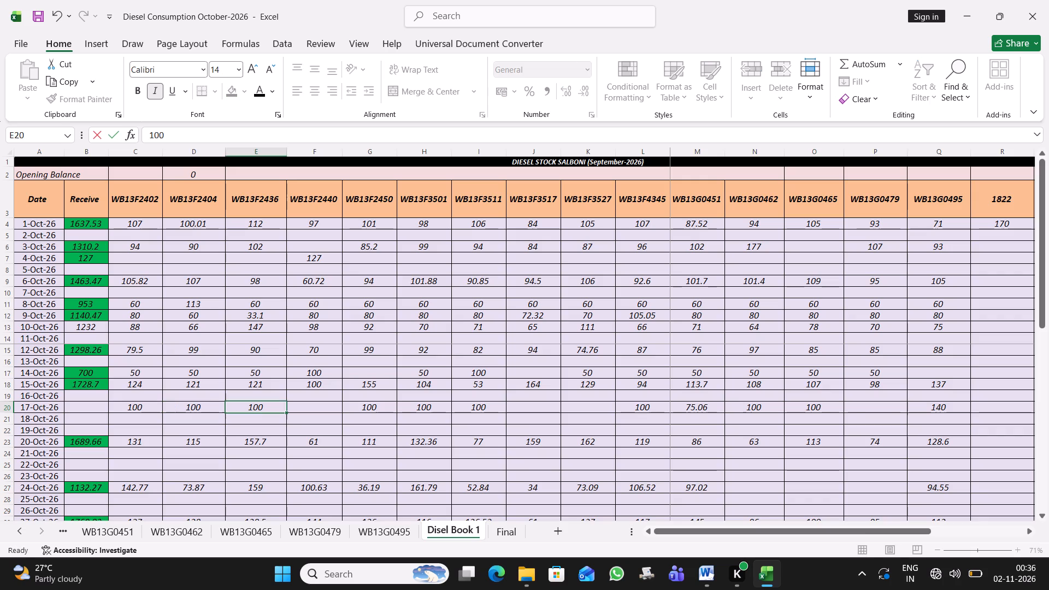
pyautogui.press('Right')
pyautogui.press('Right')
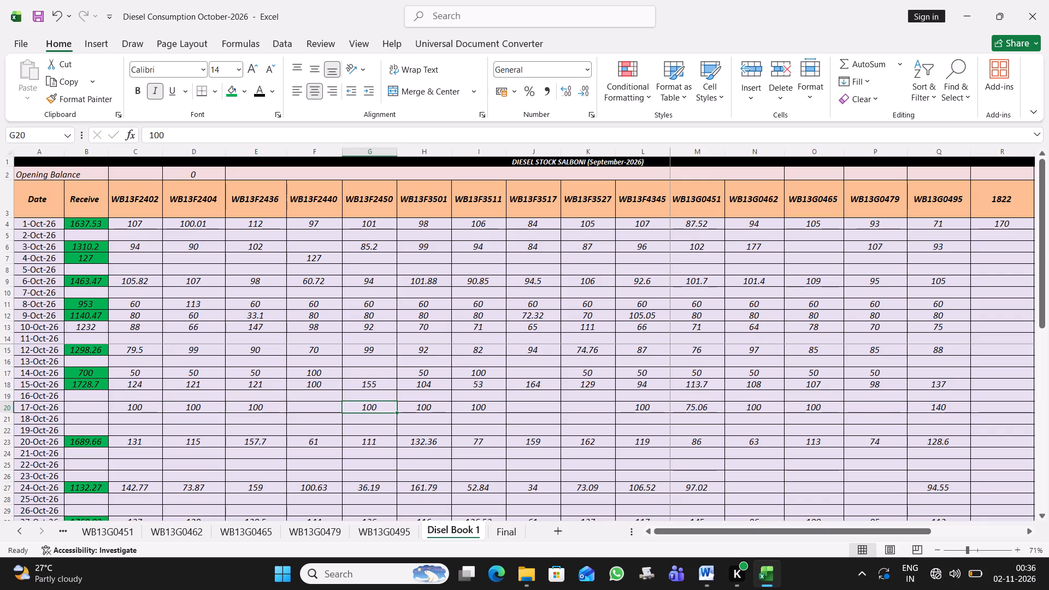
pyautogui.press('Left')
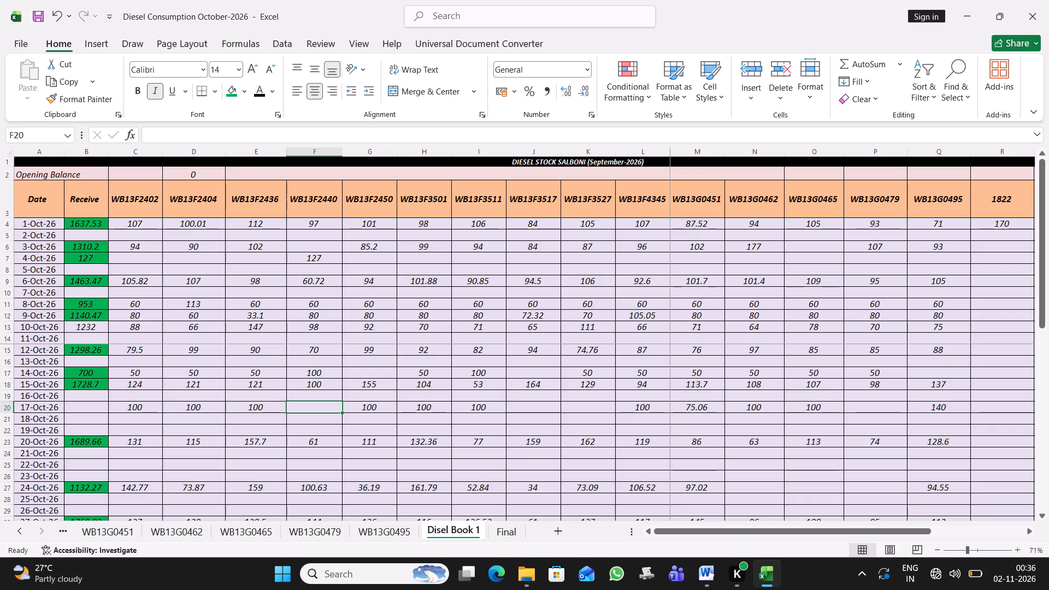
pyautogui.write('100')
pyautogui.press('Return')
# Check the Day Con. total for 17-Oct-26 at the end of the row.
pyautogui.press('Up')
pyautogui.press('Right')
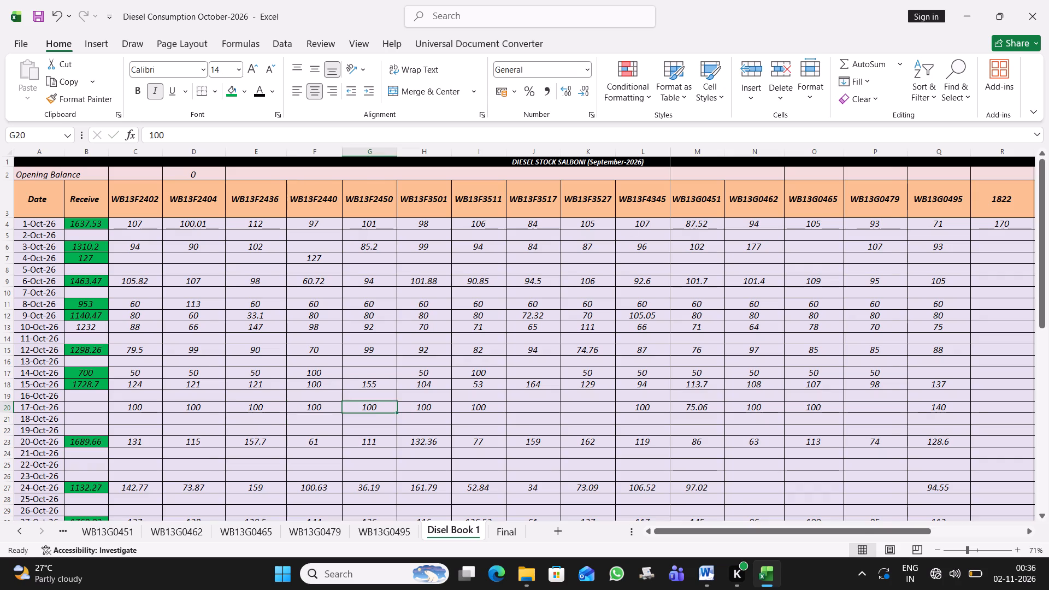
pyautogui.press('Right')
pyautogui.press('Right')
pyautogui.press('Right')
pyautogui.press('Right')
pyautogui.press('Right')
pyautogui.press('Right')
pyautogui.press('Right')
pyautogui.press('Right')
pyautogui.press('Right')
pyautogui.press('Right')
pyautogui.press('Right')
pyautogui.press('Right')
pyautogui.press('Right')
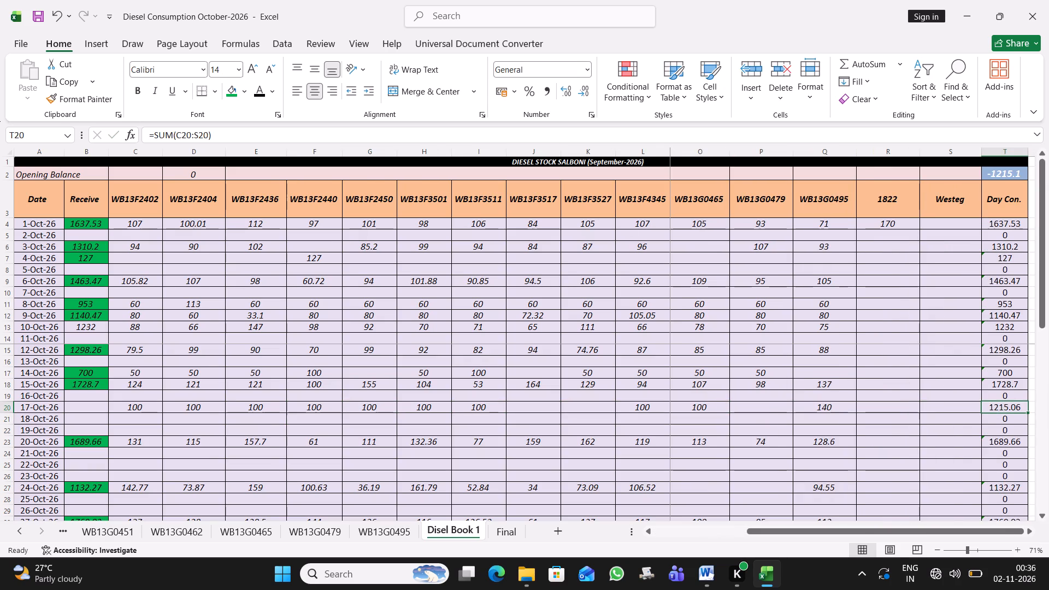
# Enter 1215.06 as the Receive quantity for 17-Oct-26.
pyautogui.press('Left')
pyautogui.press('Left')
pyautogui.press('Left')
pyautogui.press('Left')
pyautogui.press('Left')
pyautogui.press('Left')
pyautogui.press('Left')
pyautogui.press('Left')
pyautogui.press('Left')
pyautogui.press('Left')
pyautogui.press('Left')
pyautogui.press('Left')
pyautogui.press('Left')
pyautogui.press('Left')
pyautogui.press('Left')
pyautogui.press('Left')
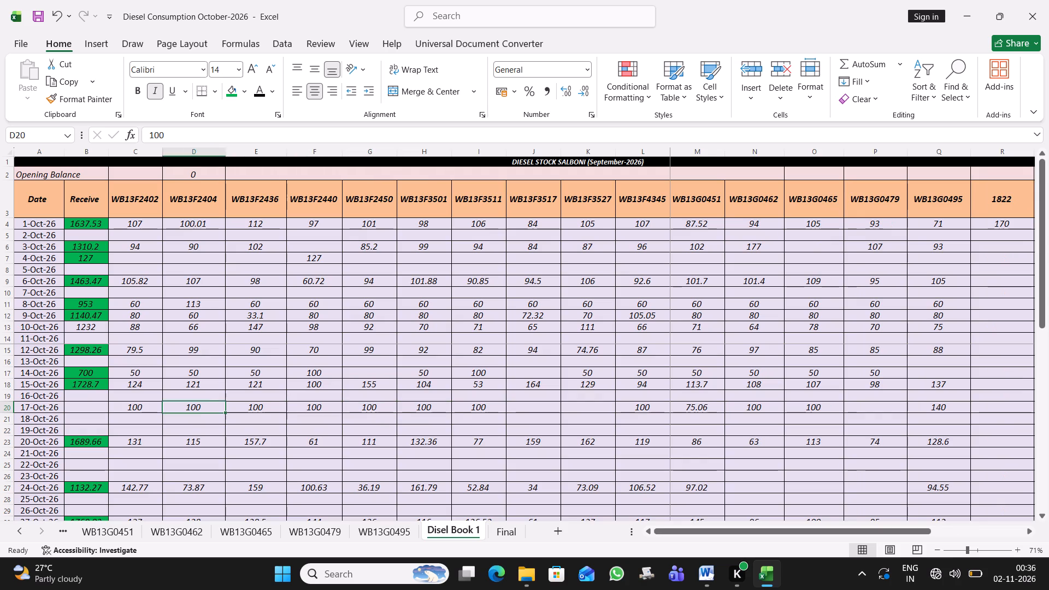
pyautogui.press('Left')
pyautogui.press('Left')
pyautogui.write('121')
pyautogui.write('5.06')
pyautogui.press('Return')
# Fill the 17-Oct-26 Receive cell with green.
pyautogui.press('Up')
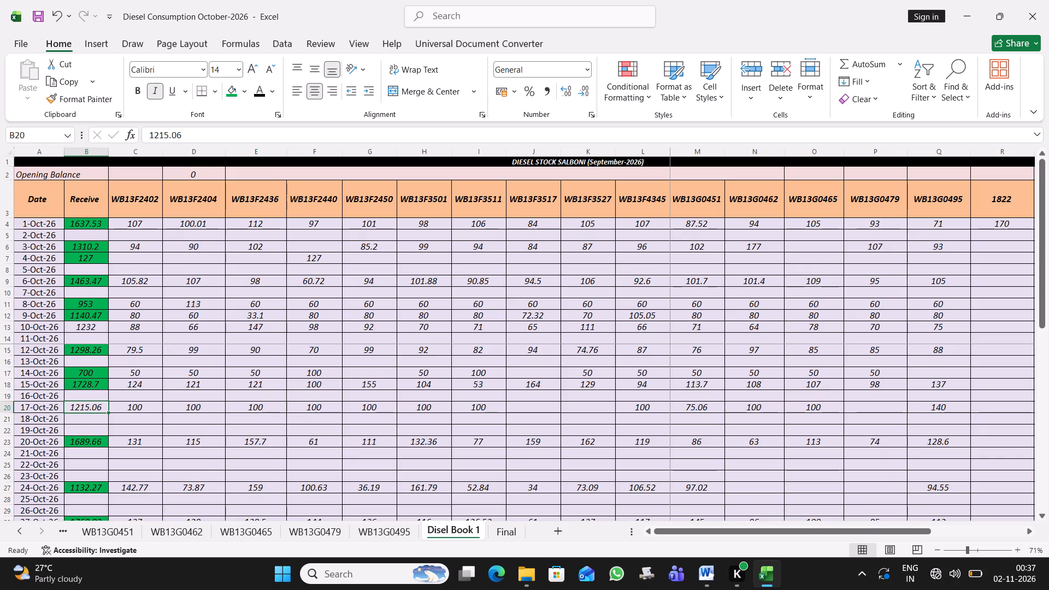
pyautogui.click(235, 98)
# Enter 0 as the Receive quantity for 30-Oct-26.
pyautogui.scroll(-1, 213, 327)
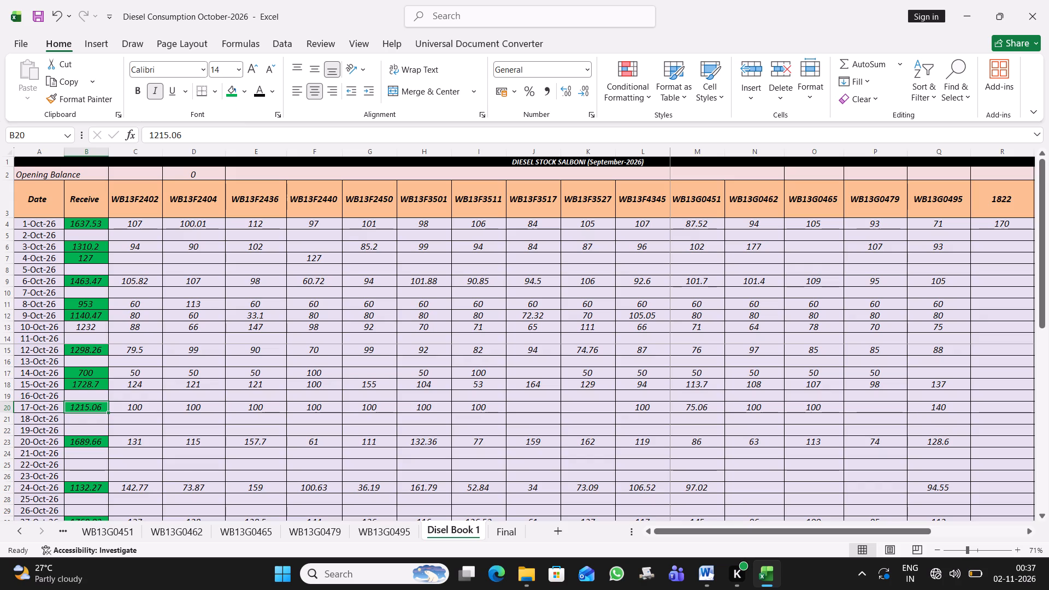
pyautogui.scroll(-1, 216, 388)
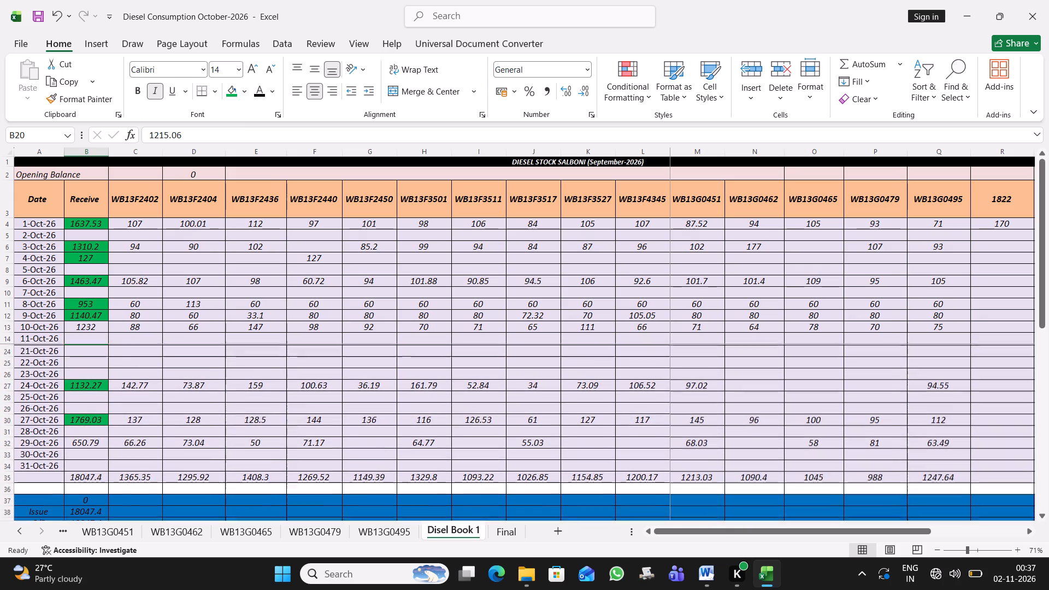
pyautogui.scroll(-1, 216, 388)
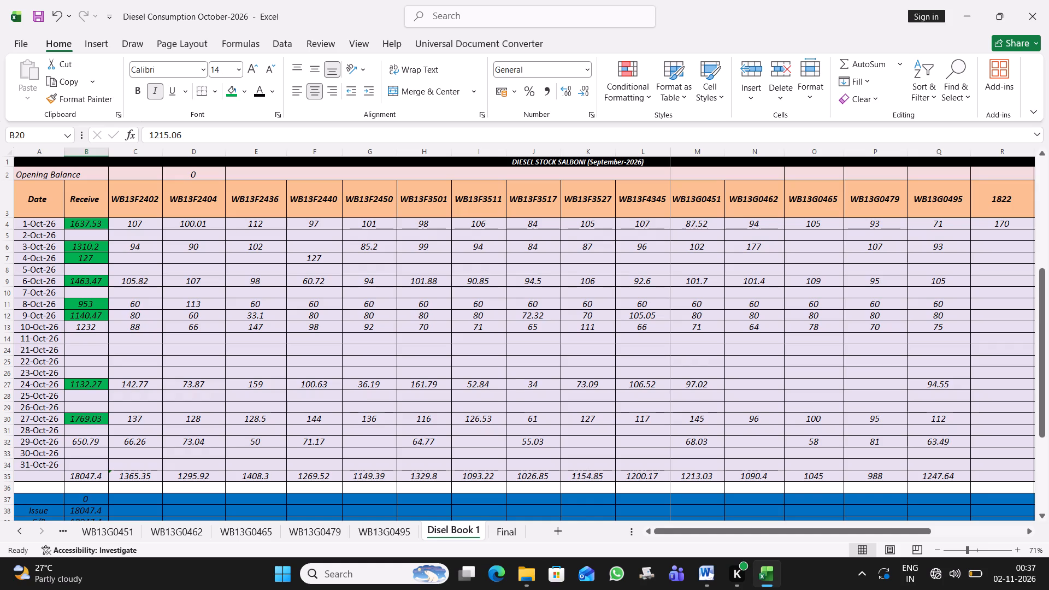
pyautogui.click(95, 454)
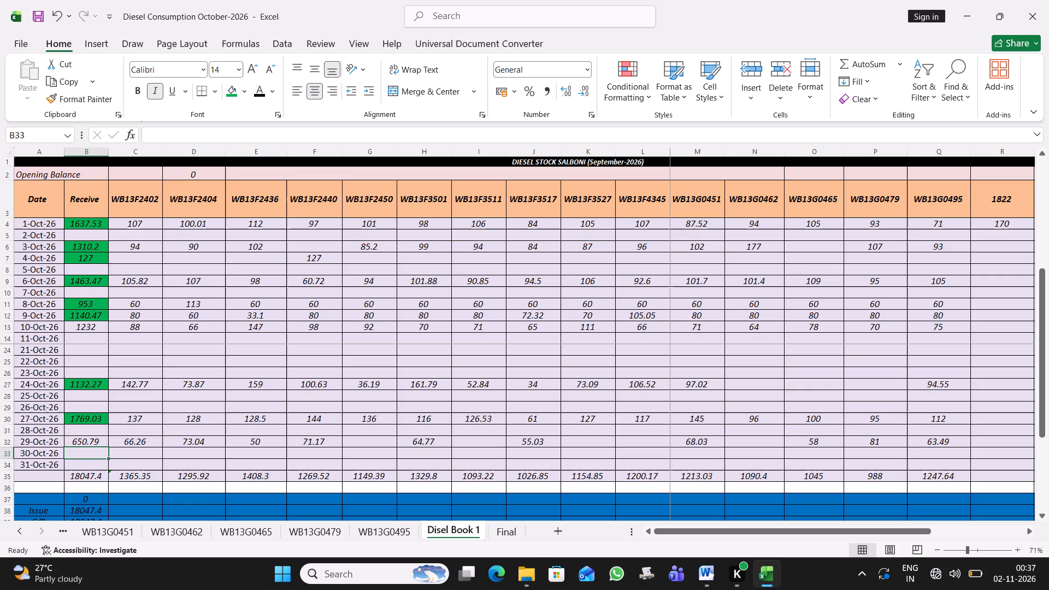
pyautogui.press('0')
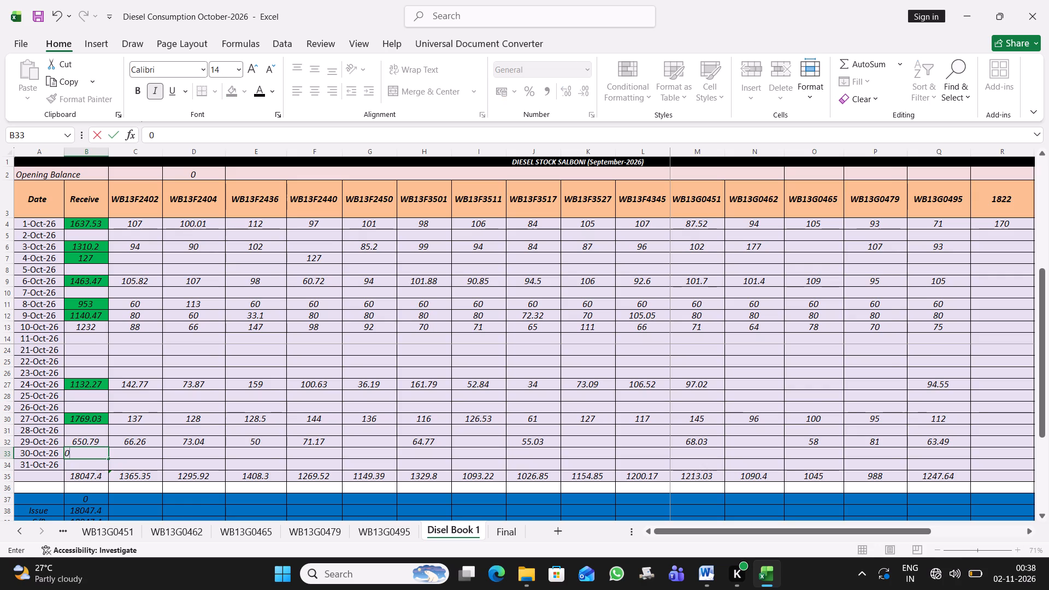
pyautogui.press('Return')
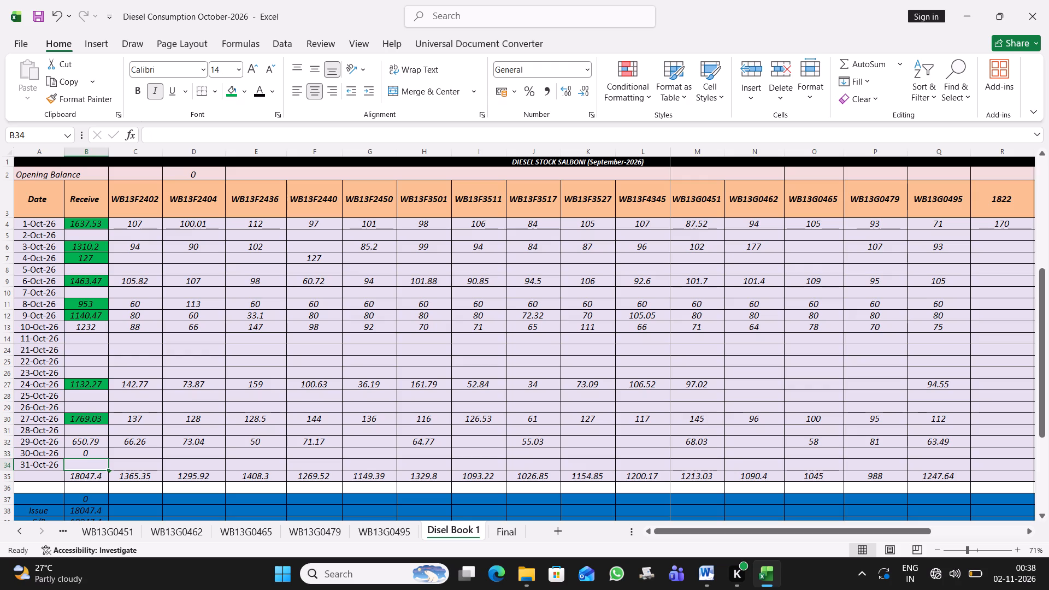
pyautogui.press('Up')
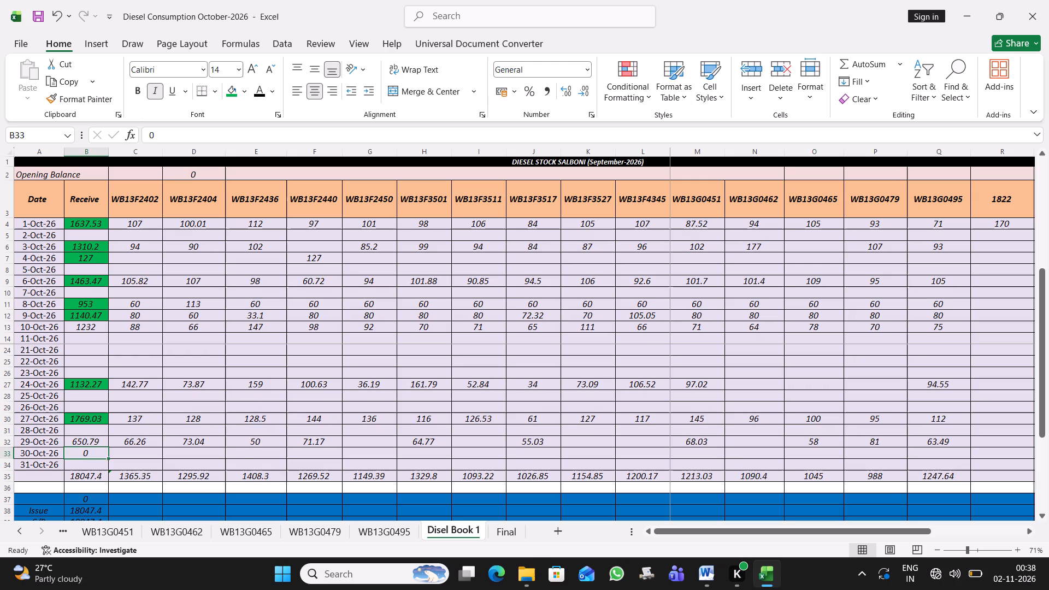
pyautogui.press('Right')
pyautogui.press('Right')
pyautogui.press('Right')
pyautogui.press('Right')
pyautogui.press('Right')
pyautogui.press('Right')
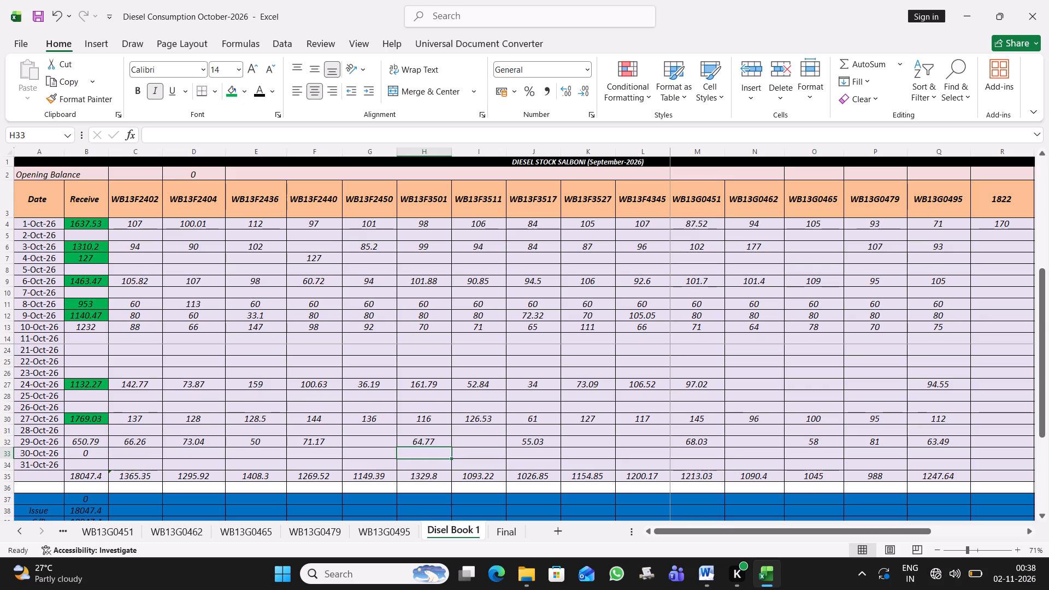
pyautogui.press('Right')
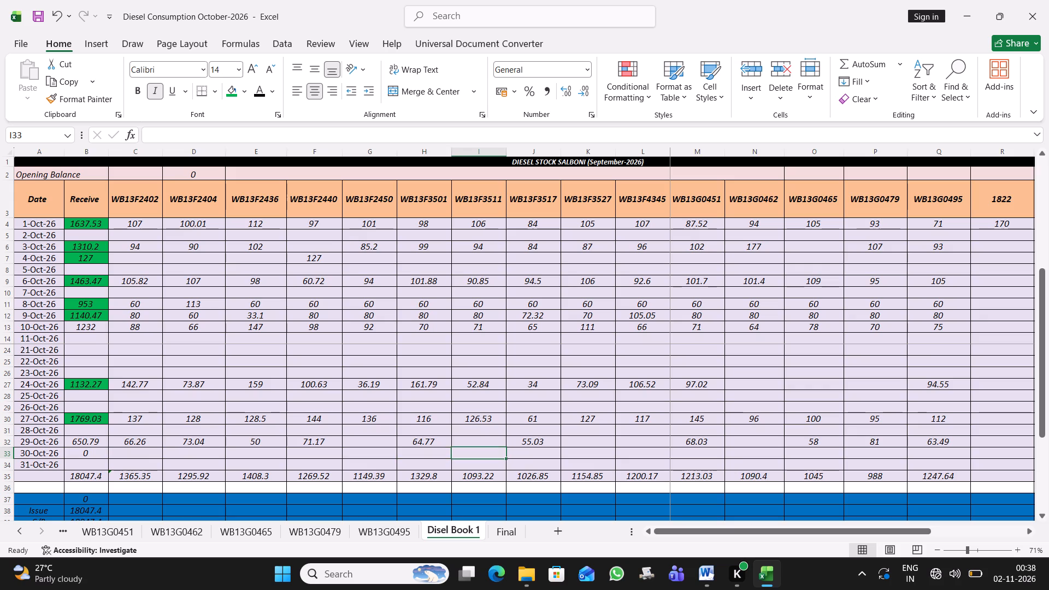
pyautogui.write('50')
pyautogui.press('Return')
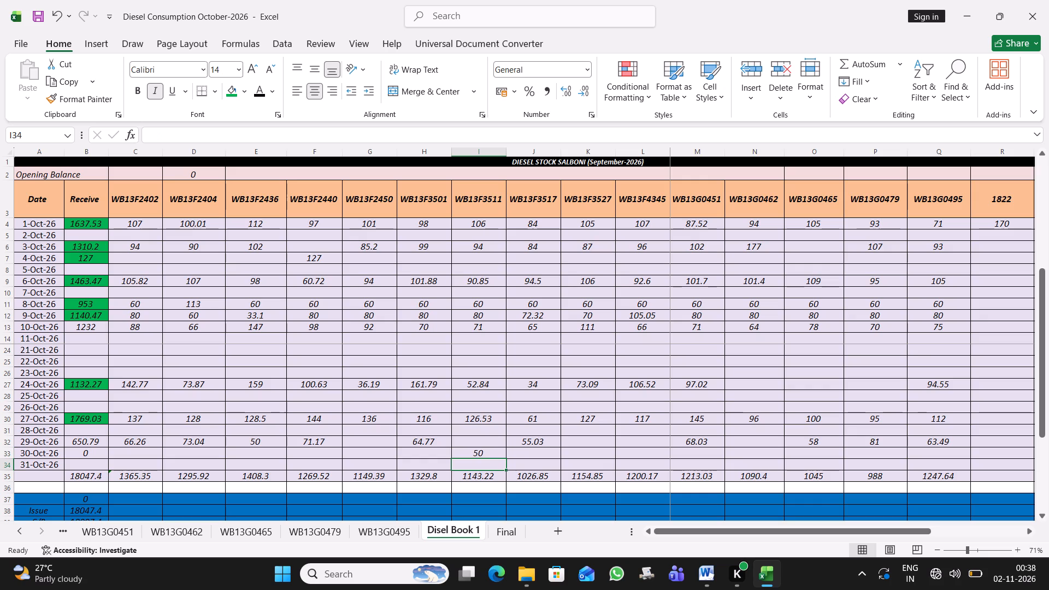
# Set the Receive quantity for 30-Oct-26 to 250.08.
pyautogui.press('Left')
pyautogui.press('Up')
pyautogui.press('Left')
pyautogui.press('Left')
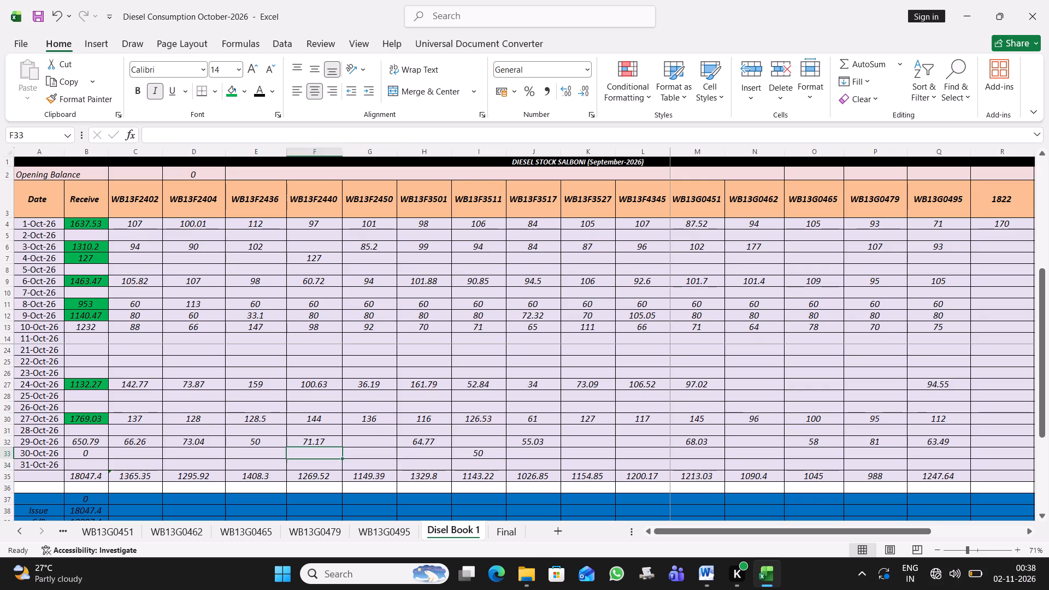
pyautogui.press('Left')
pyautogui.press('Left')
pyautogui.press('Left')
pyautogui.press('Left')
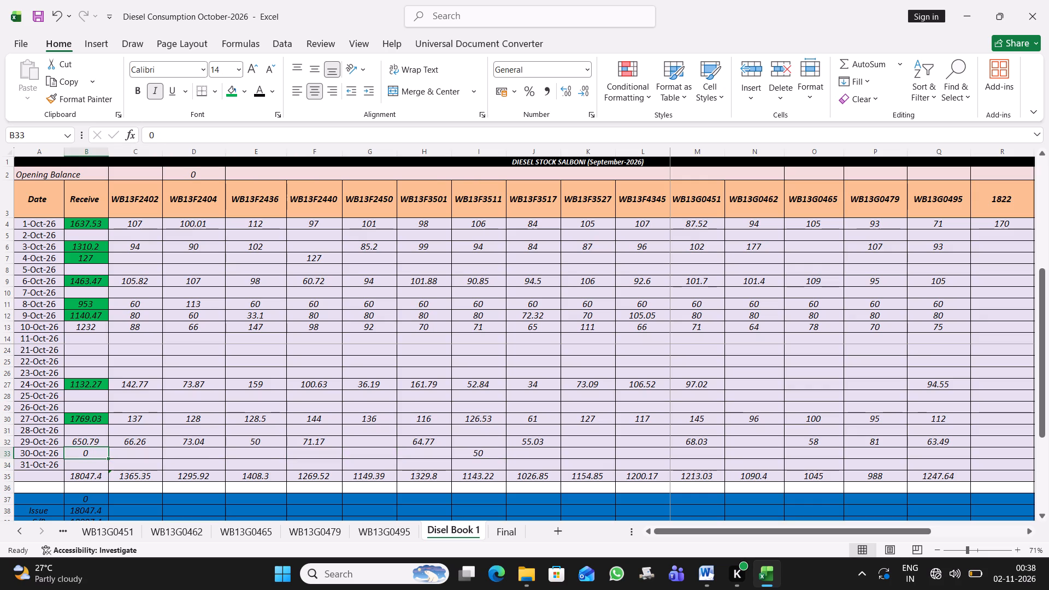
pyautogui.write('250')
pyautogui.write('.0')
pyautogui.press('8')
pyautogui.press('Return')
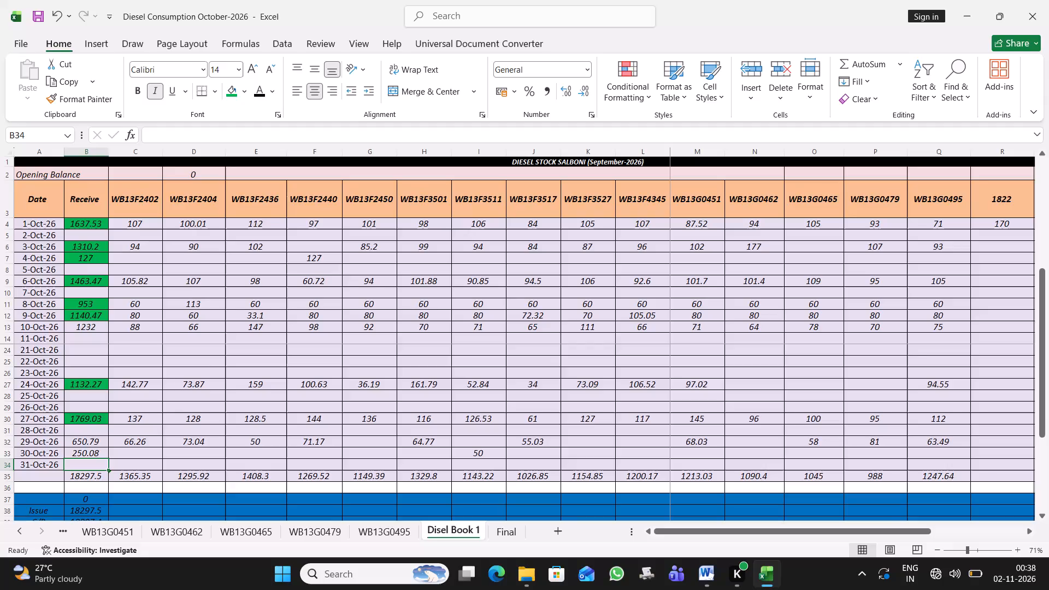
# Fill the 29-Oct-26 Receive cell with green.
pyautogui.press('Up')
pyautogui.press('Up')
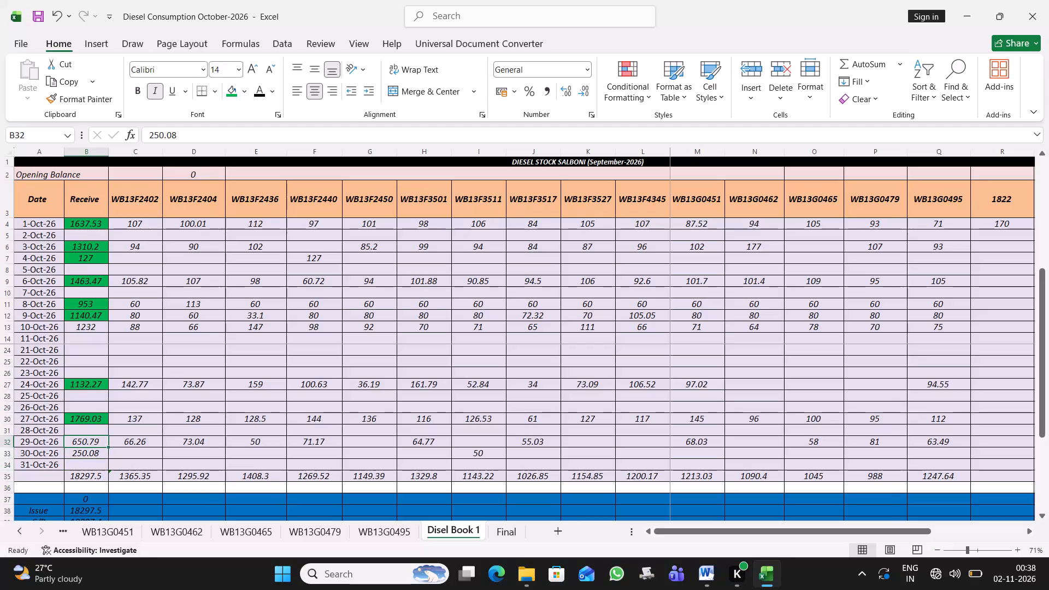
pyautogui.click(236, 86)
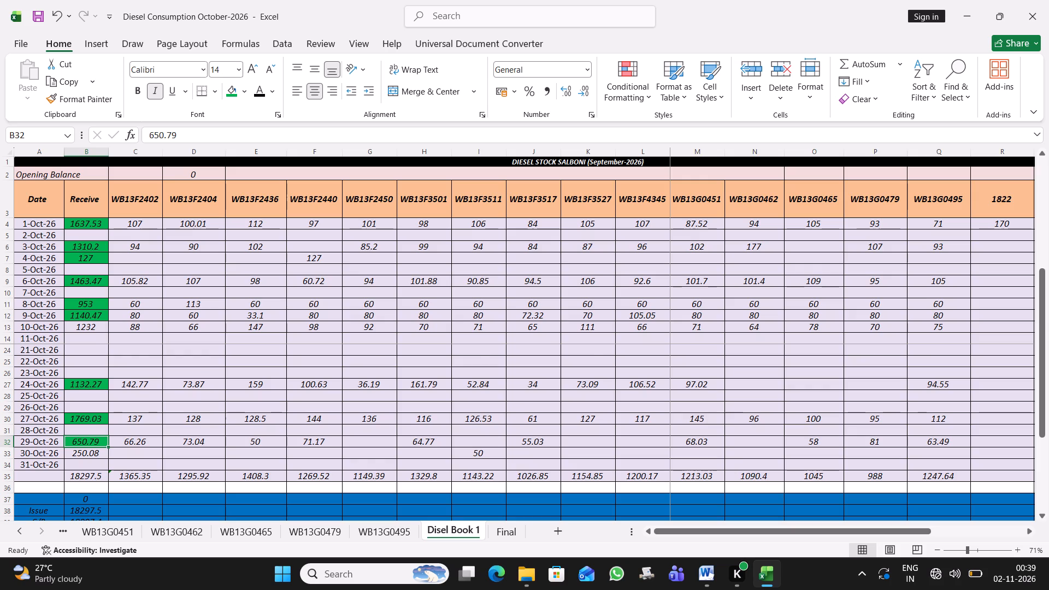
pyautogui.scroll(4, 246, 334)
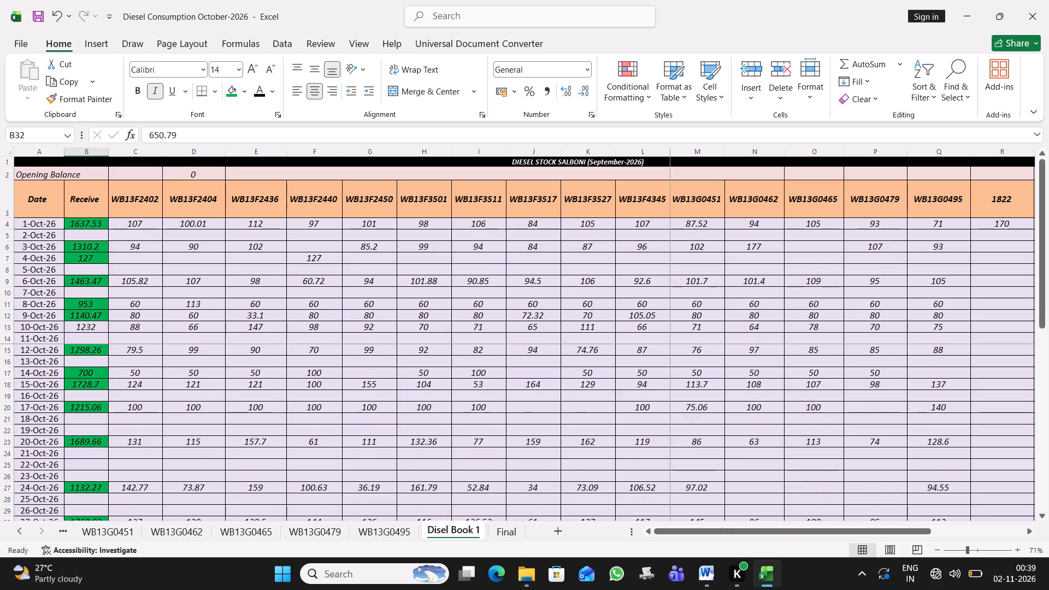
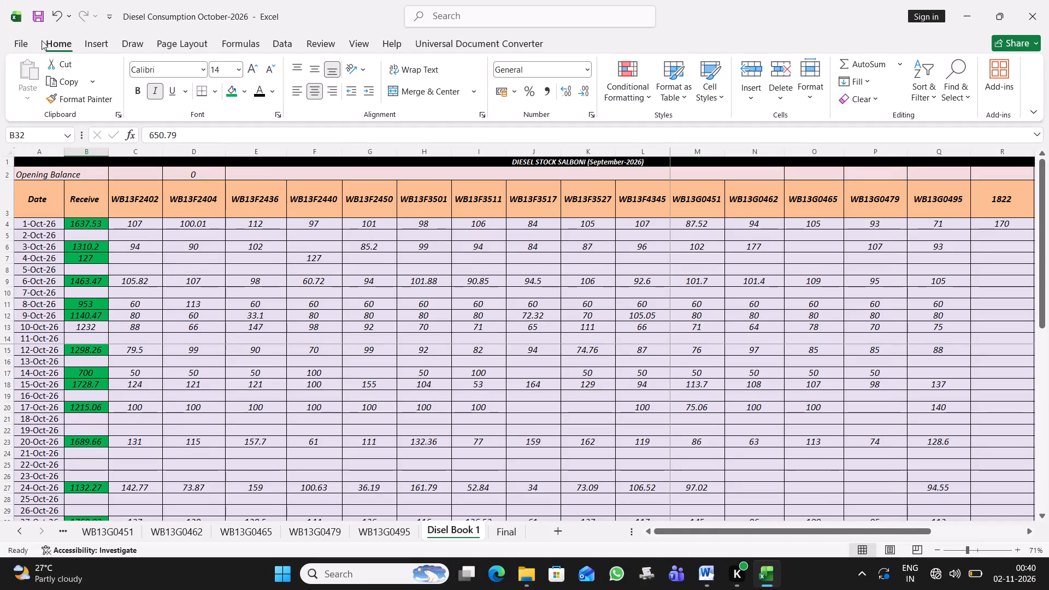
# Save the Diesel Consumption October-2026 workbook.
pyautogui.click(40, 5)
pyautogui.click(40, 23)
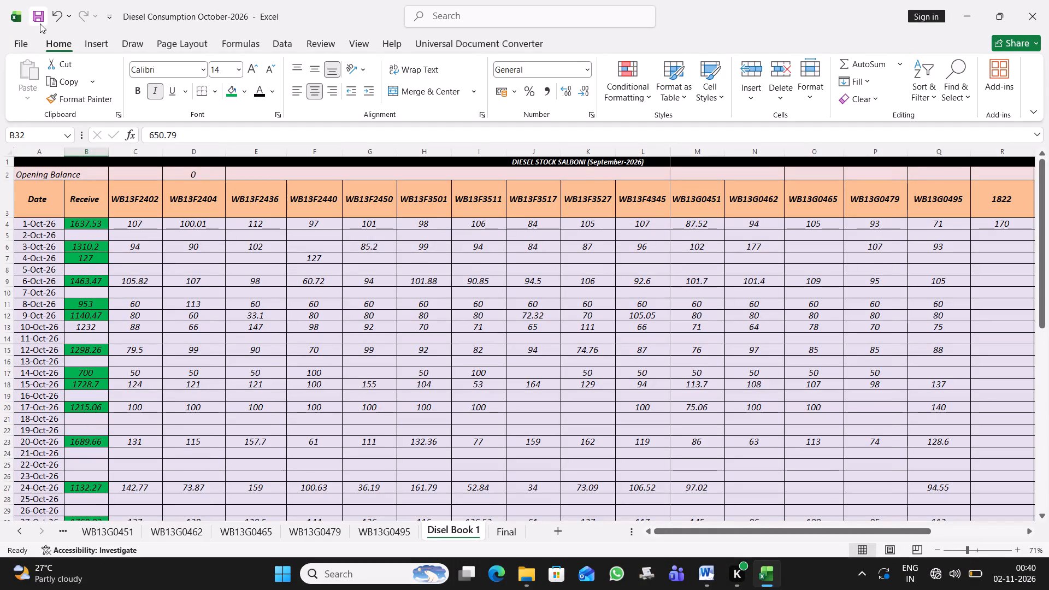
pyautogui.tripleClick(40, 23)
pyautogui.click(40, 23)
pyautogui.scroll(-1, 176, 415)
pyautogui.scroll(2, 176, 415)
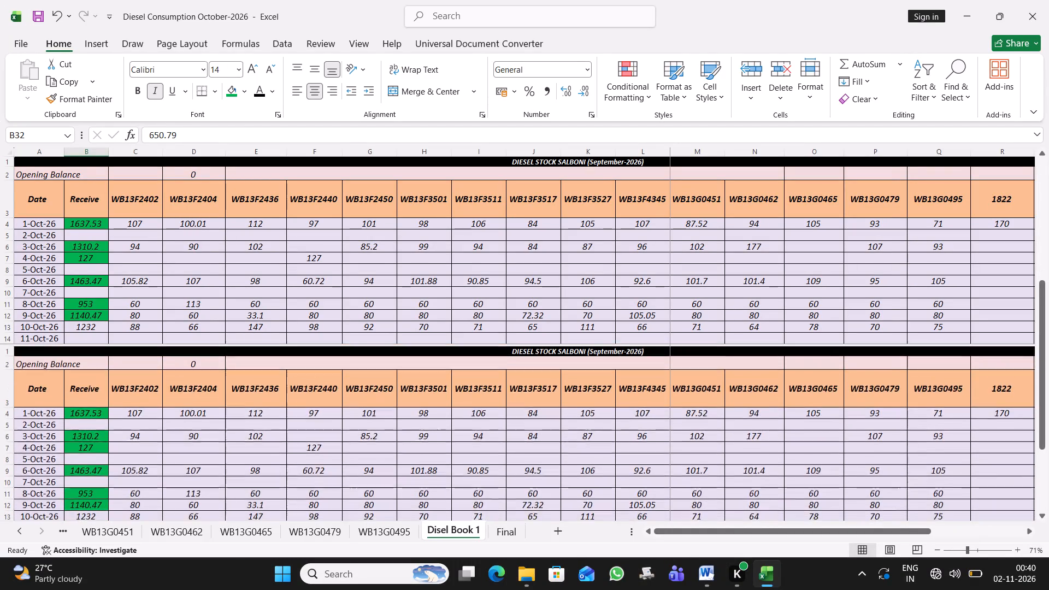
pyautogui.click(39, 12)
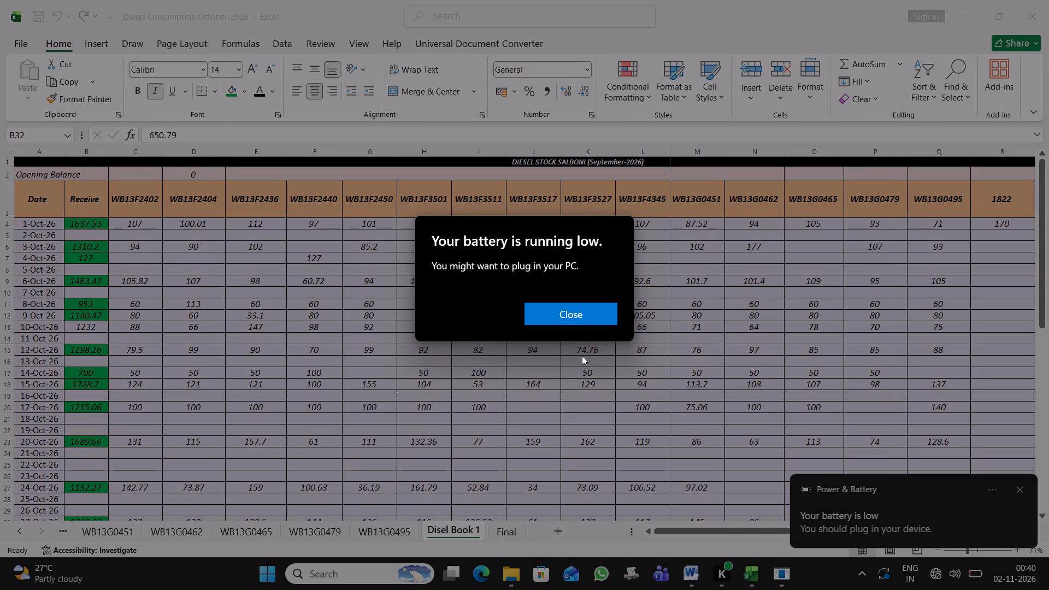
# Dismiss the low-battery warning covering the workbook.
pyautogui.click(574, 316)
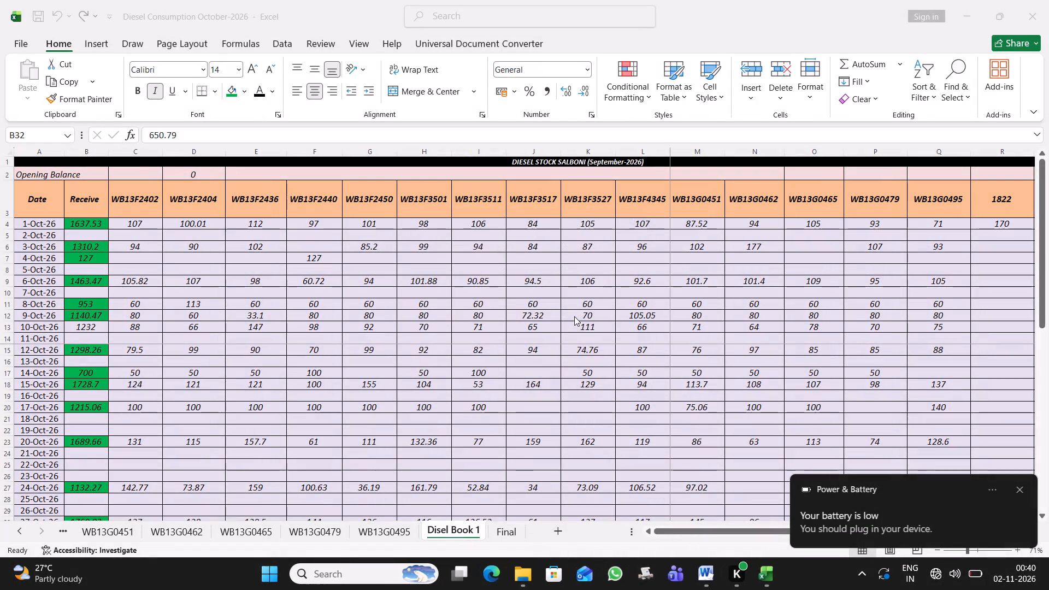
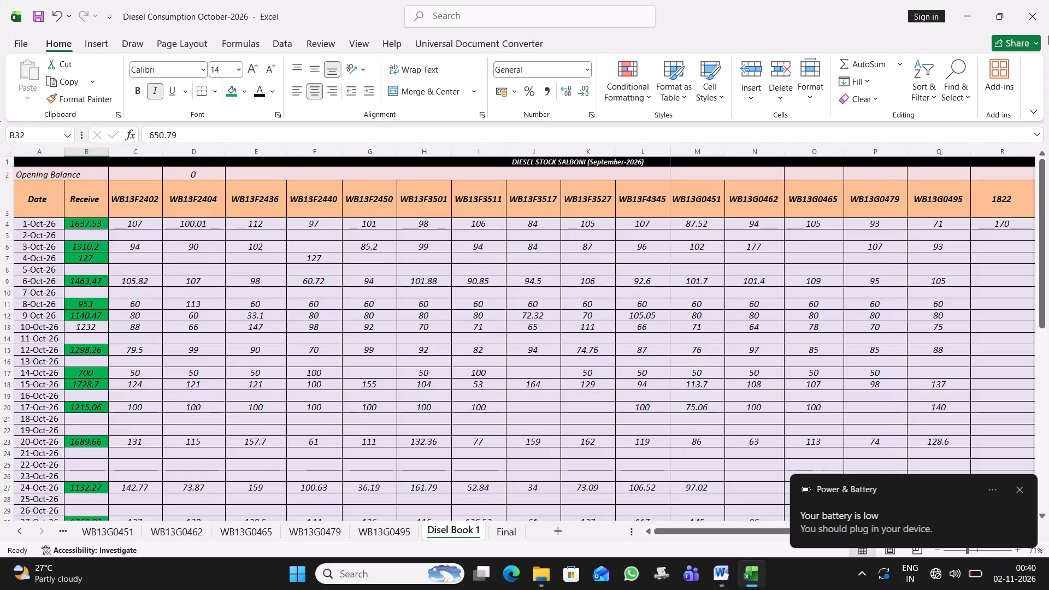
# Close the Diesel Consumption October-2026 workbook and the Diesel Consumption folder window.
pyautogui.click(1042, 0)
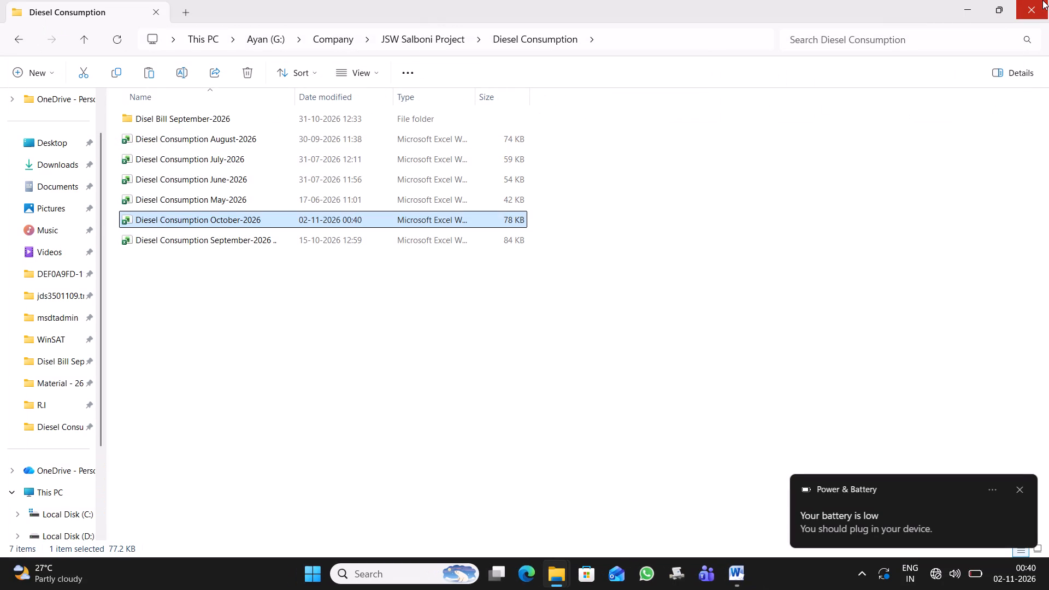
pyautogui.click(1042, 0)
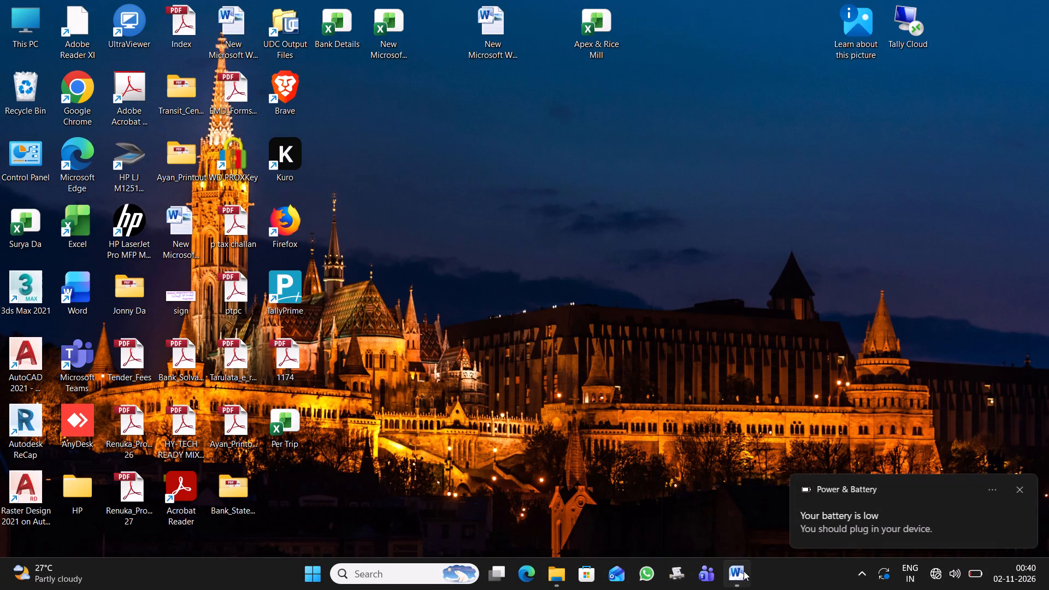
# Switch to Word, save the Letter Head - Copy (2) work order document, and close it.
pyautogui.click(739, 501)
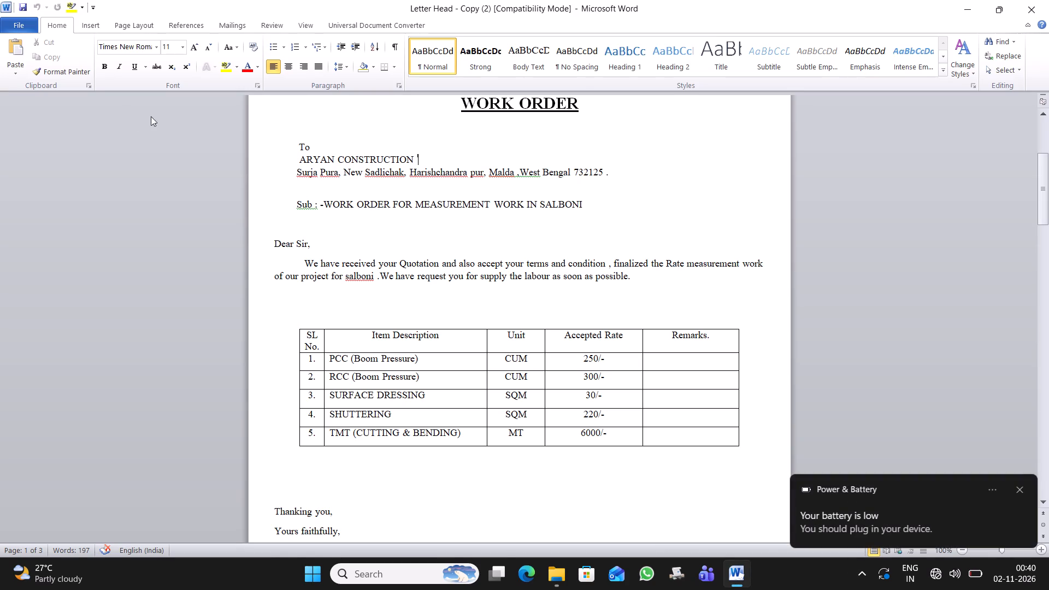
pyautogui.click(20, 3)
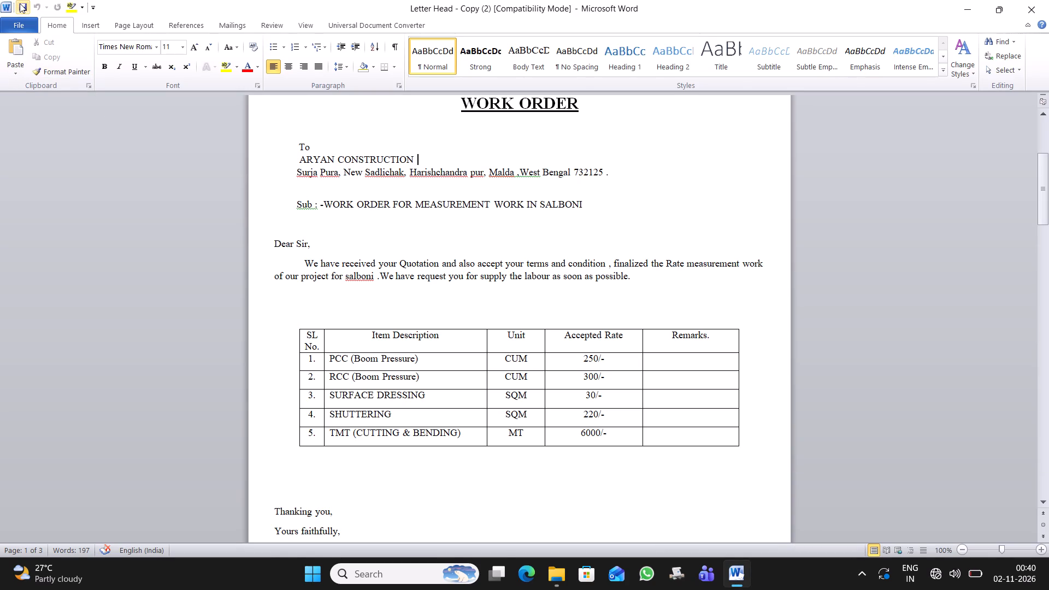
pyautogui.click(1048, 0)
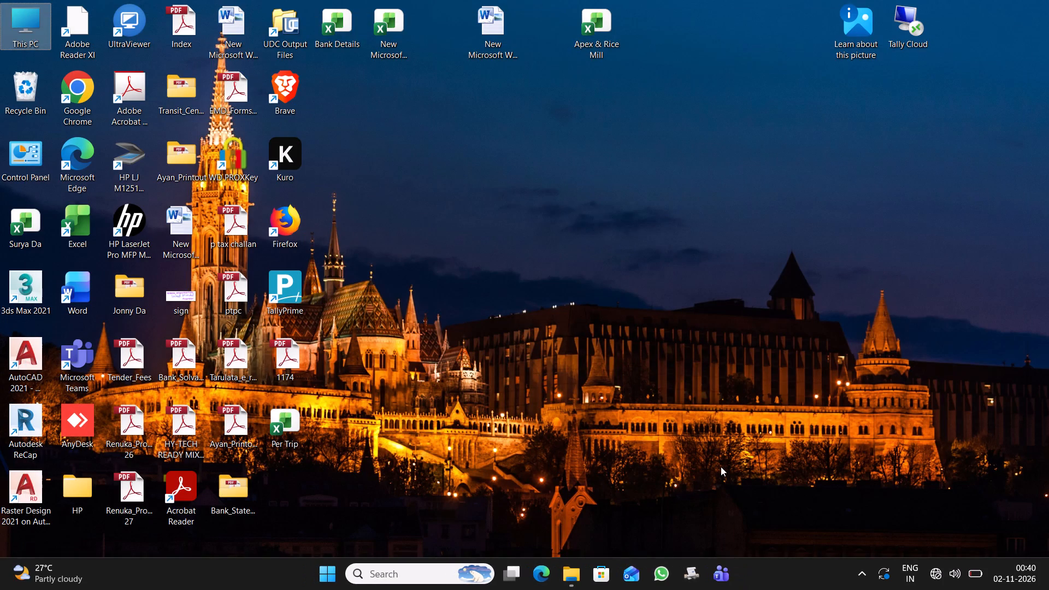
# Shut down the computer from the desktop with the default power option.
pyautogui.hotkey('alt', 'F4')
pyautogui.press('Return')
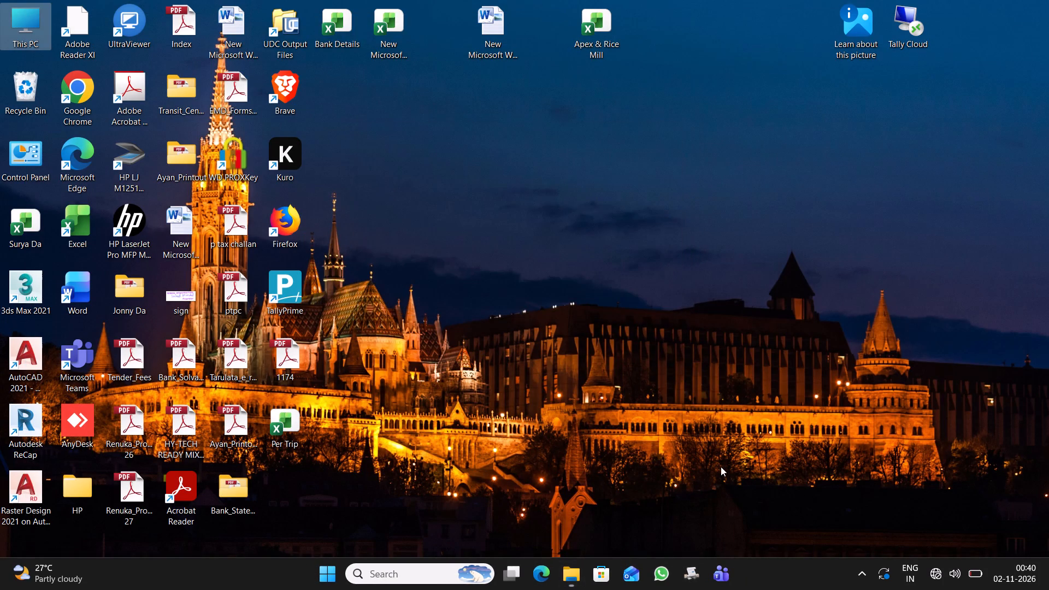